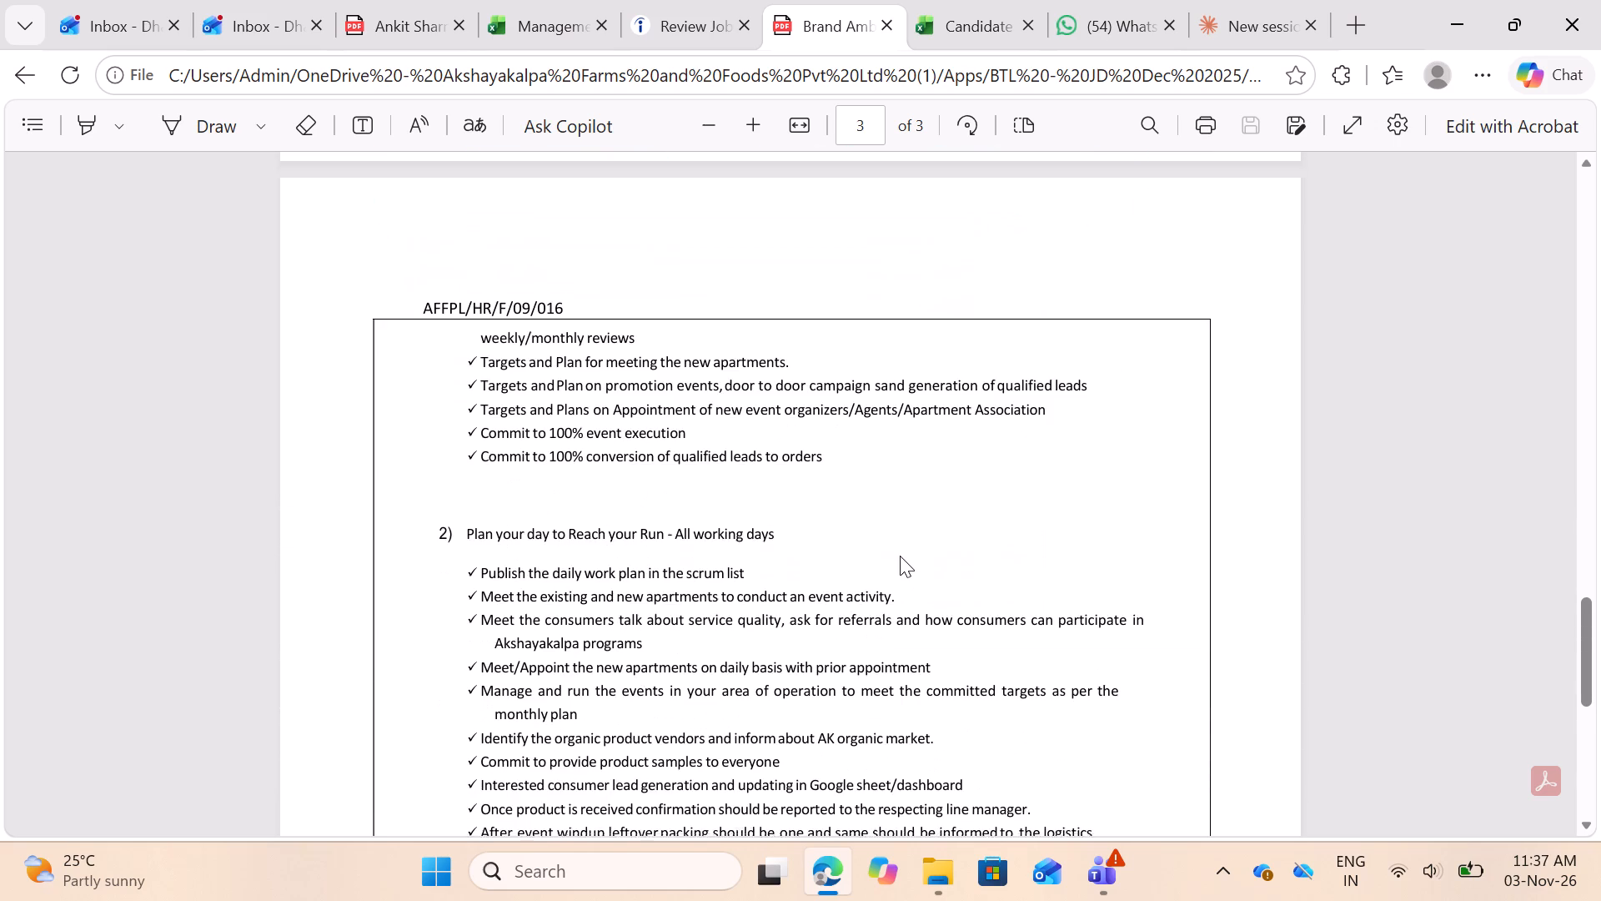
{"action": "scroll", "coordinate": [900, 556], "scroll_direction": "down", "scroll_amount": 6}
{"action": "scroll", "coordinate": [900, 556], "scroll_direction": "up", "scroll_amount": 2}
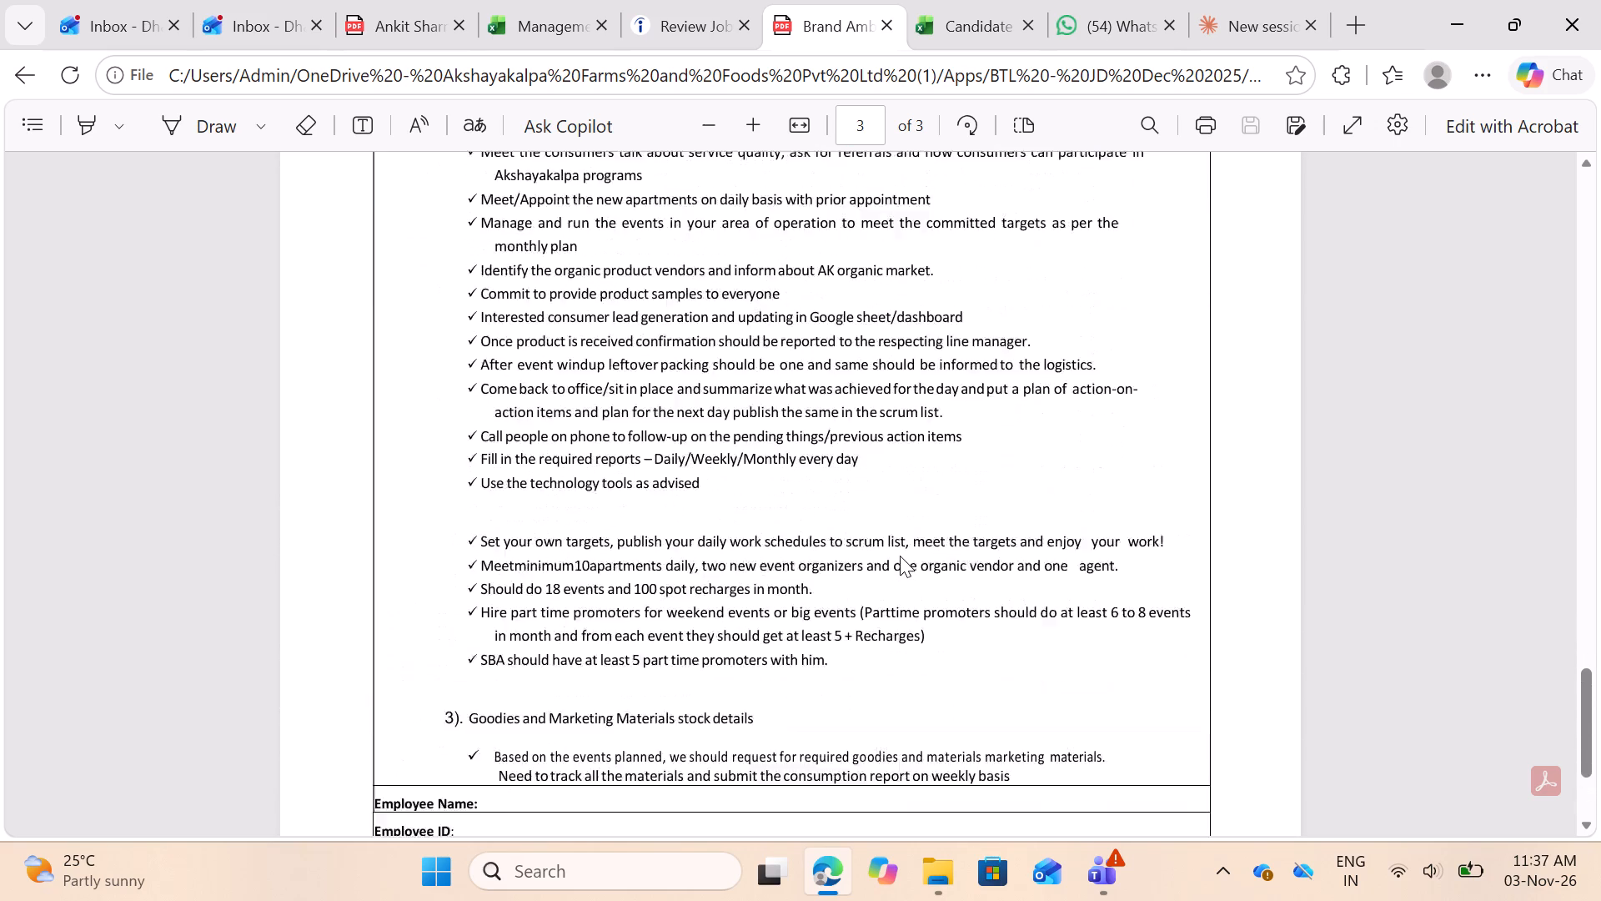
{"action": "scroll", "coordinate": [900, 556], "scroll_direction": "up", "scroll_amount": 9}
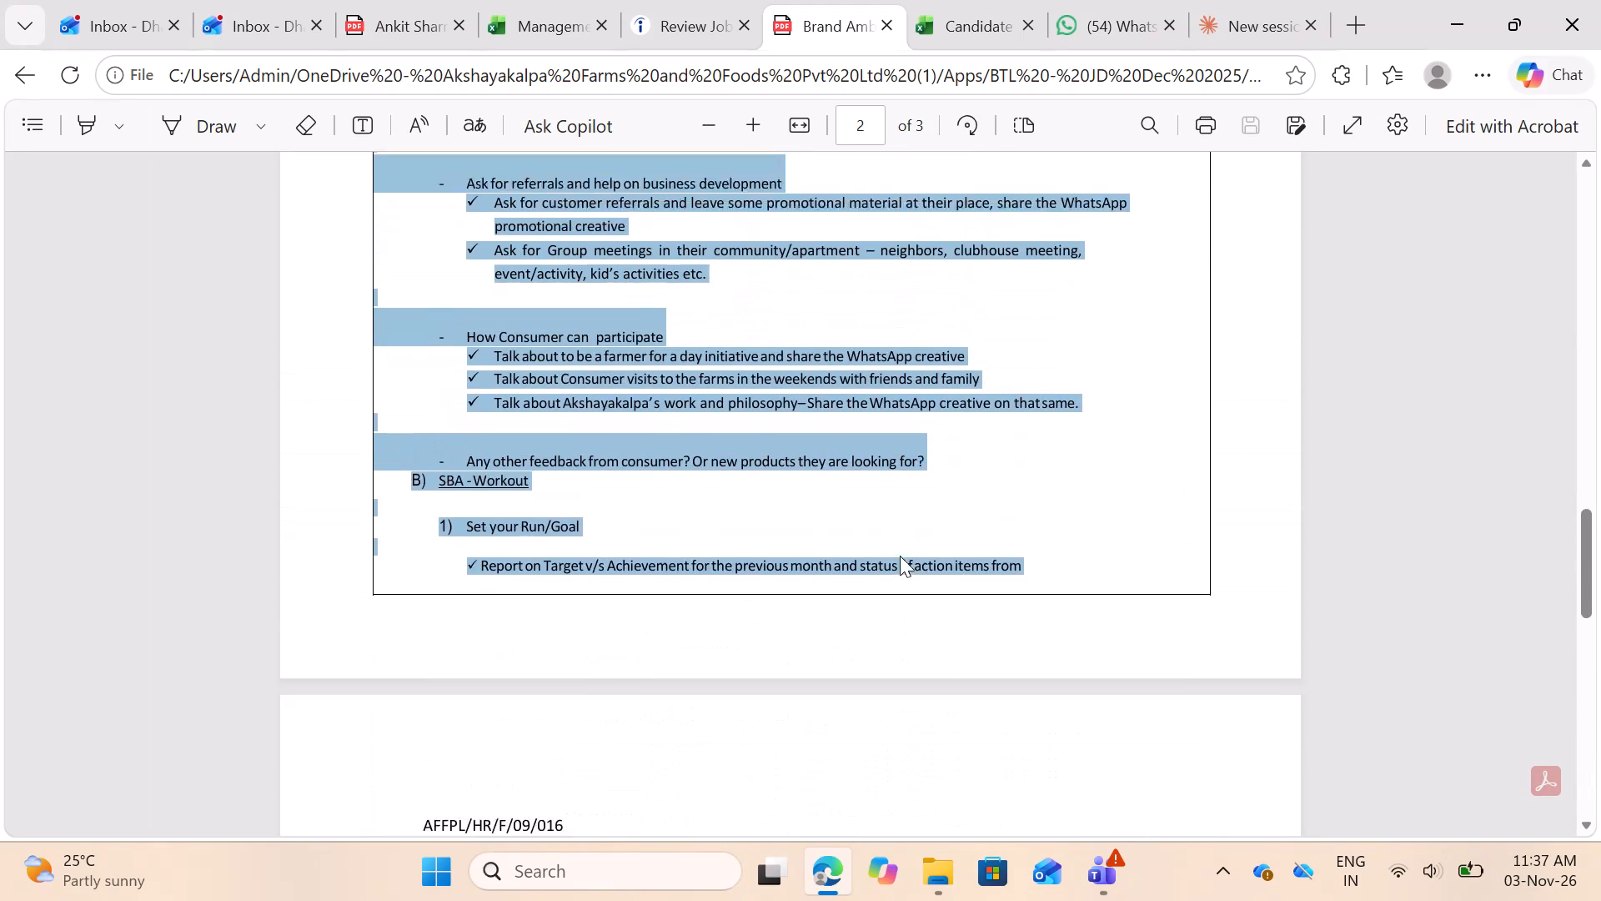
{"action": "scroll", "coordinate": [900, 556], "scroll_direction": "up", "scroll_amount": 3}
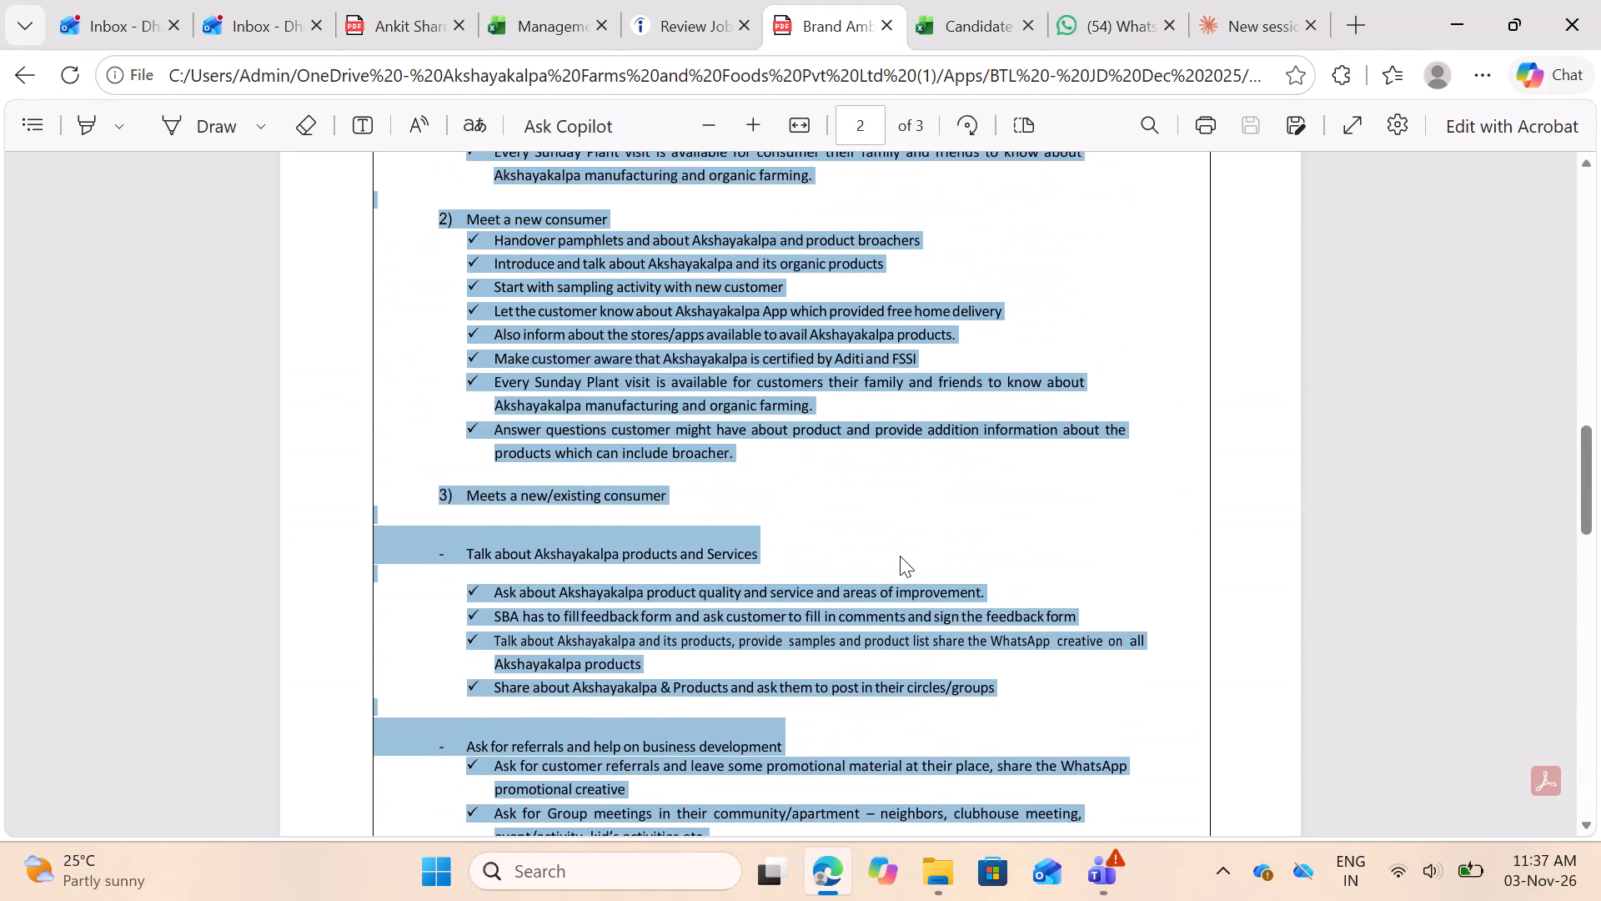
{"action": "scroll", "coordinate": [900, 556], "scroll_direction": "up", "scroll_amount": 17}
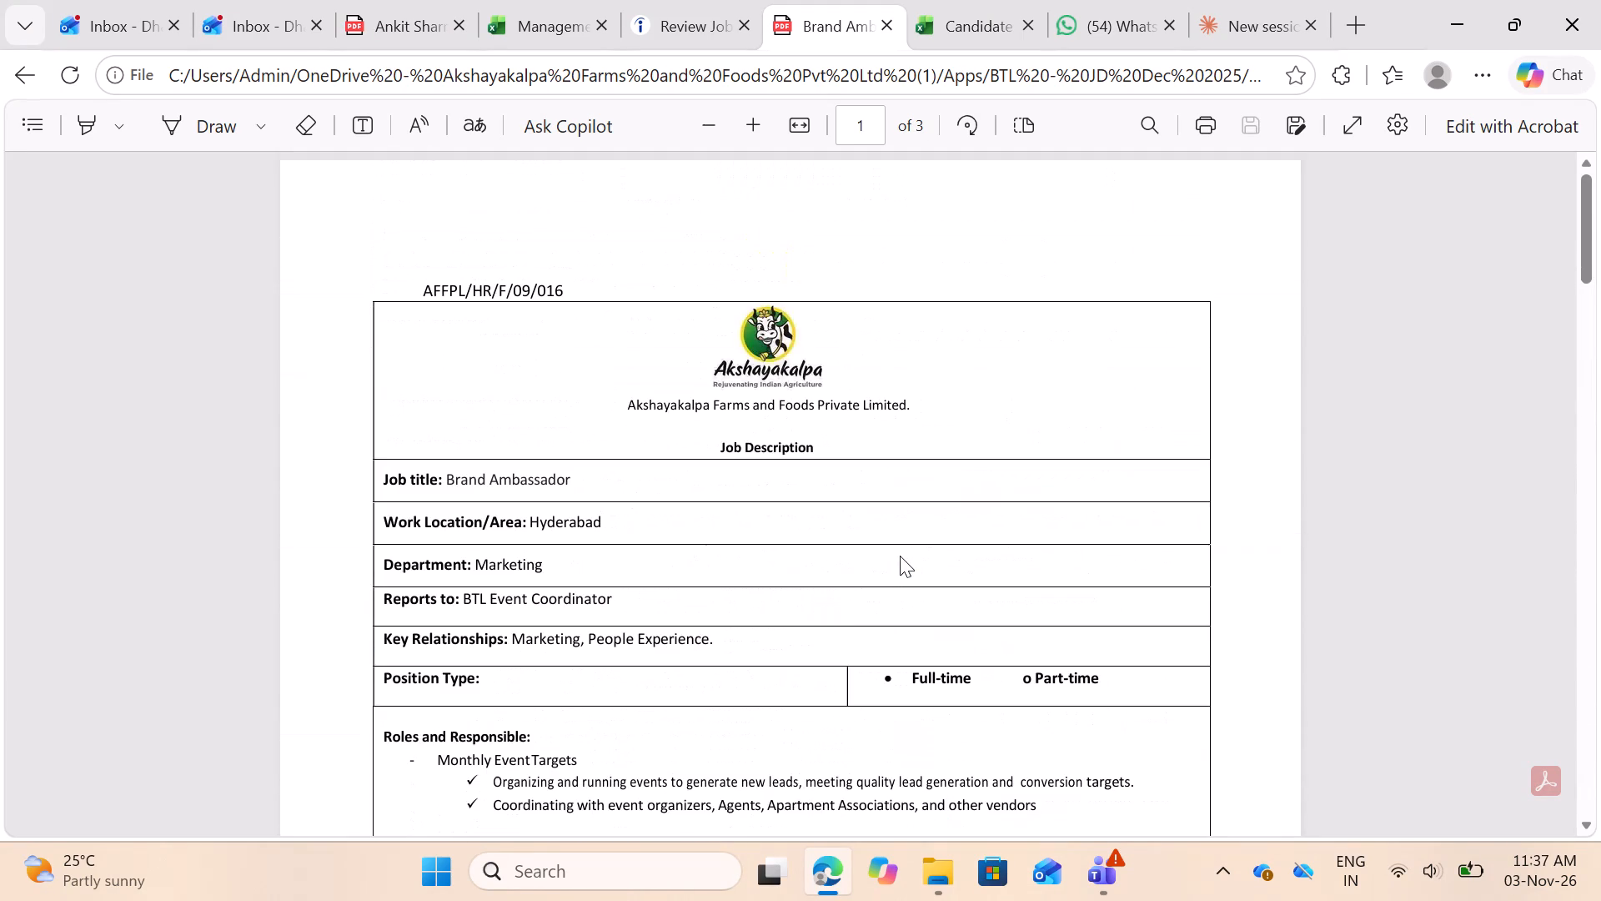
{"action": "scroll", "coordinate": [900, 556], "scroll_direction": "up", "scroll_amount": 12}
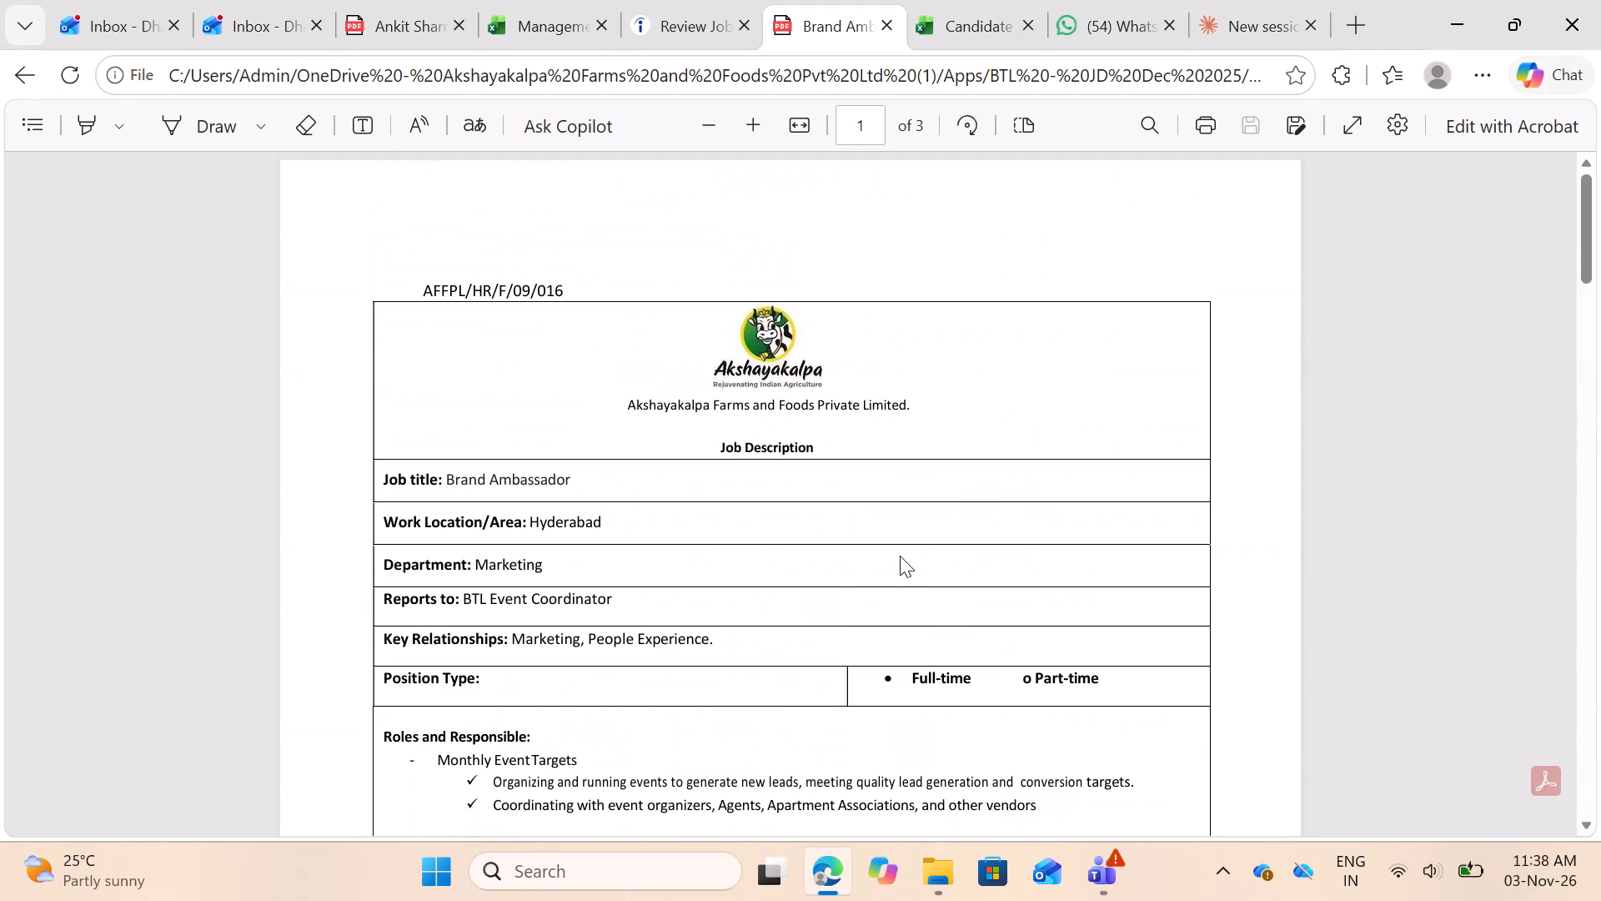
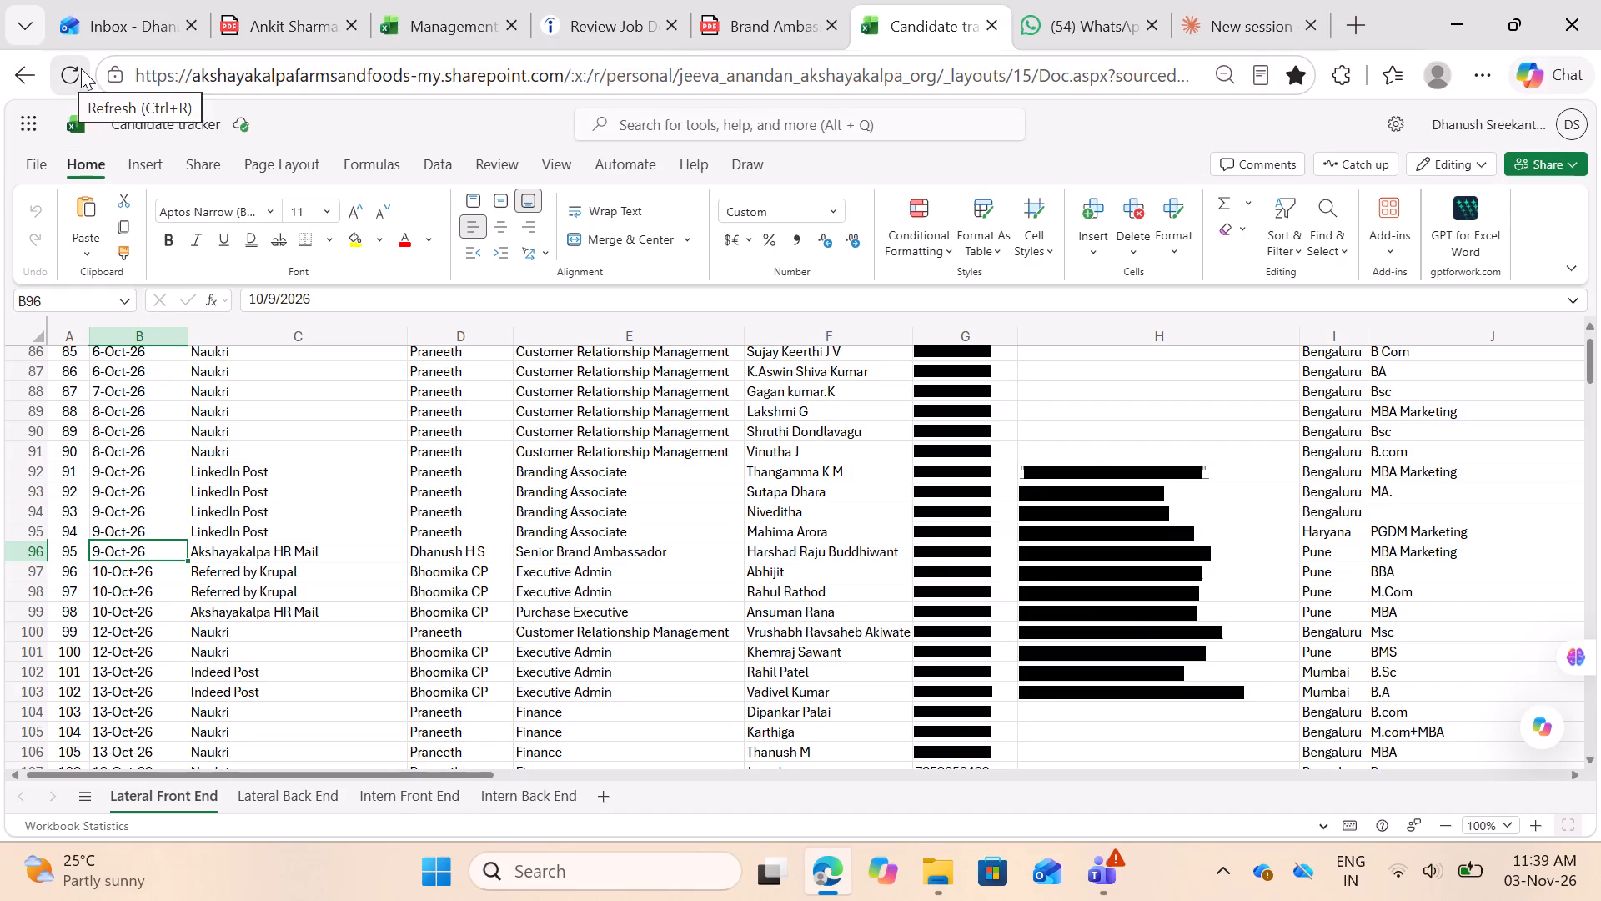
Reload the Candidate tracker workbook and go to the latest entries of the Lateral Front End sheet.
{"action": "left_click", "coordinate": [81, 68]}
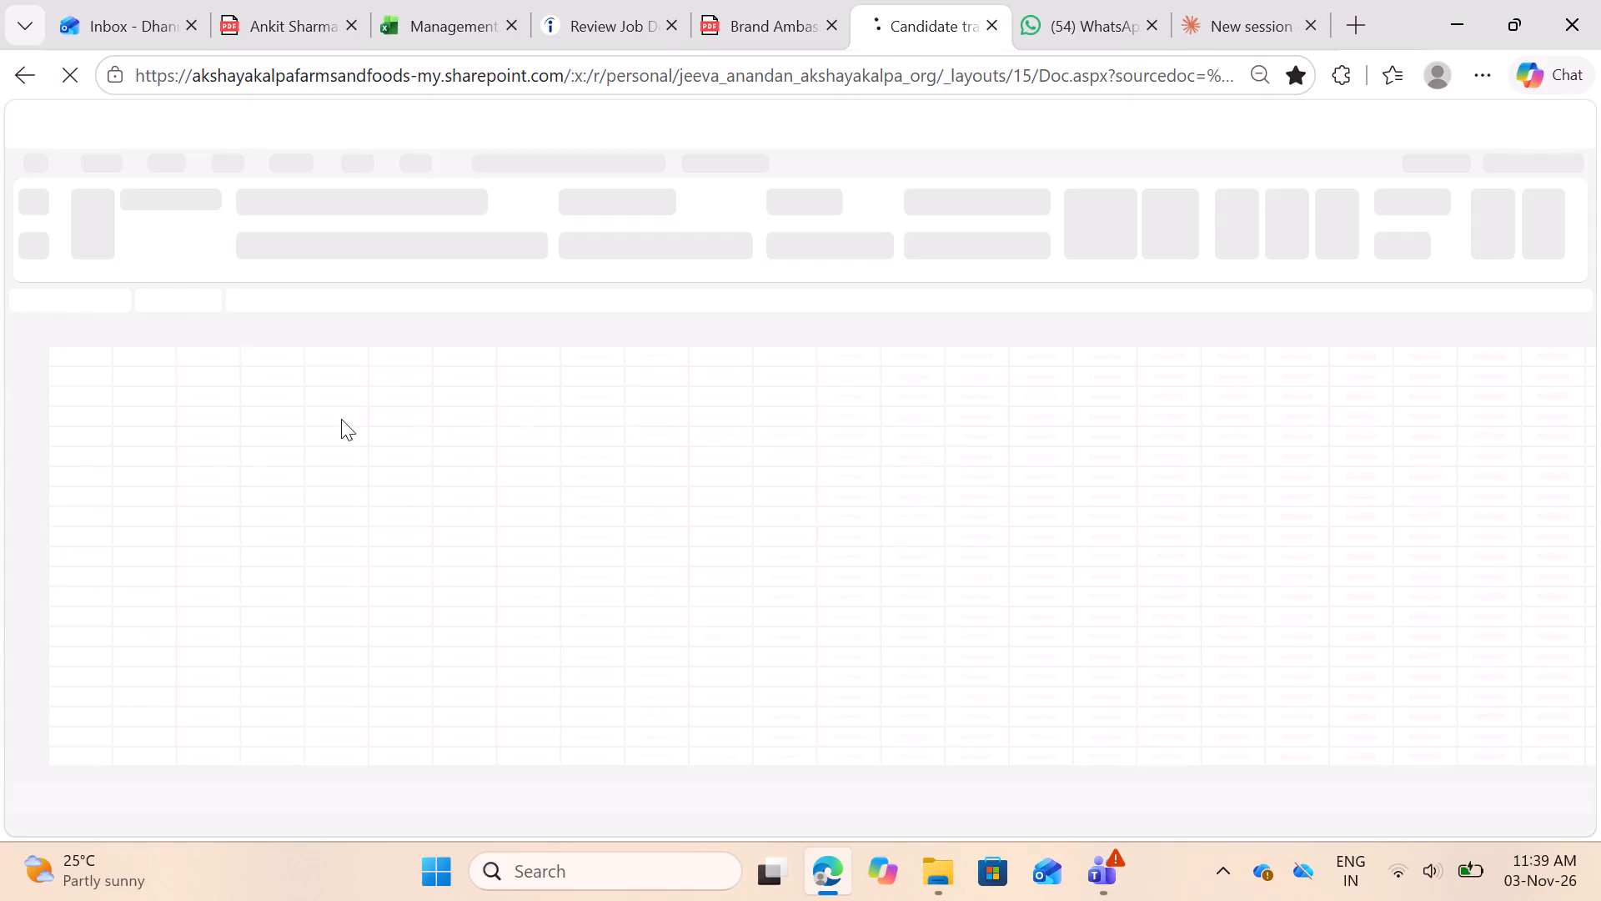
{"action": "scroll", "coordinate": [883, 521], "scroll_direction": "down", "scroll_amount": 2}
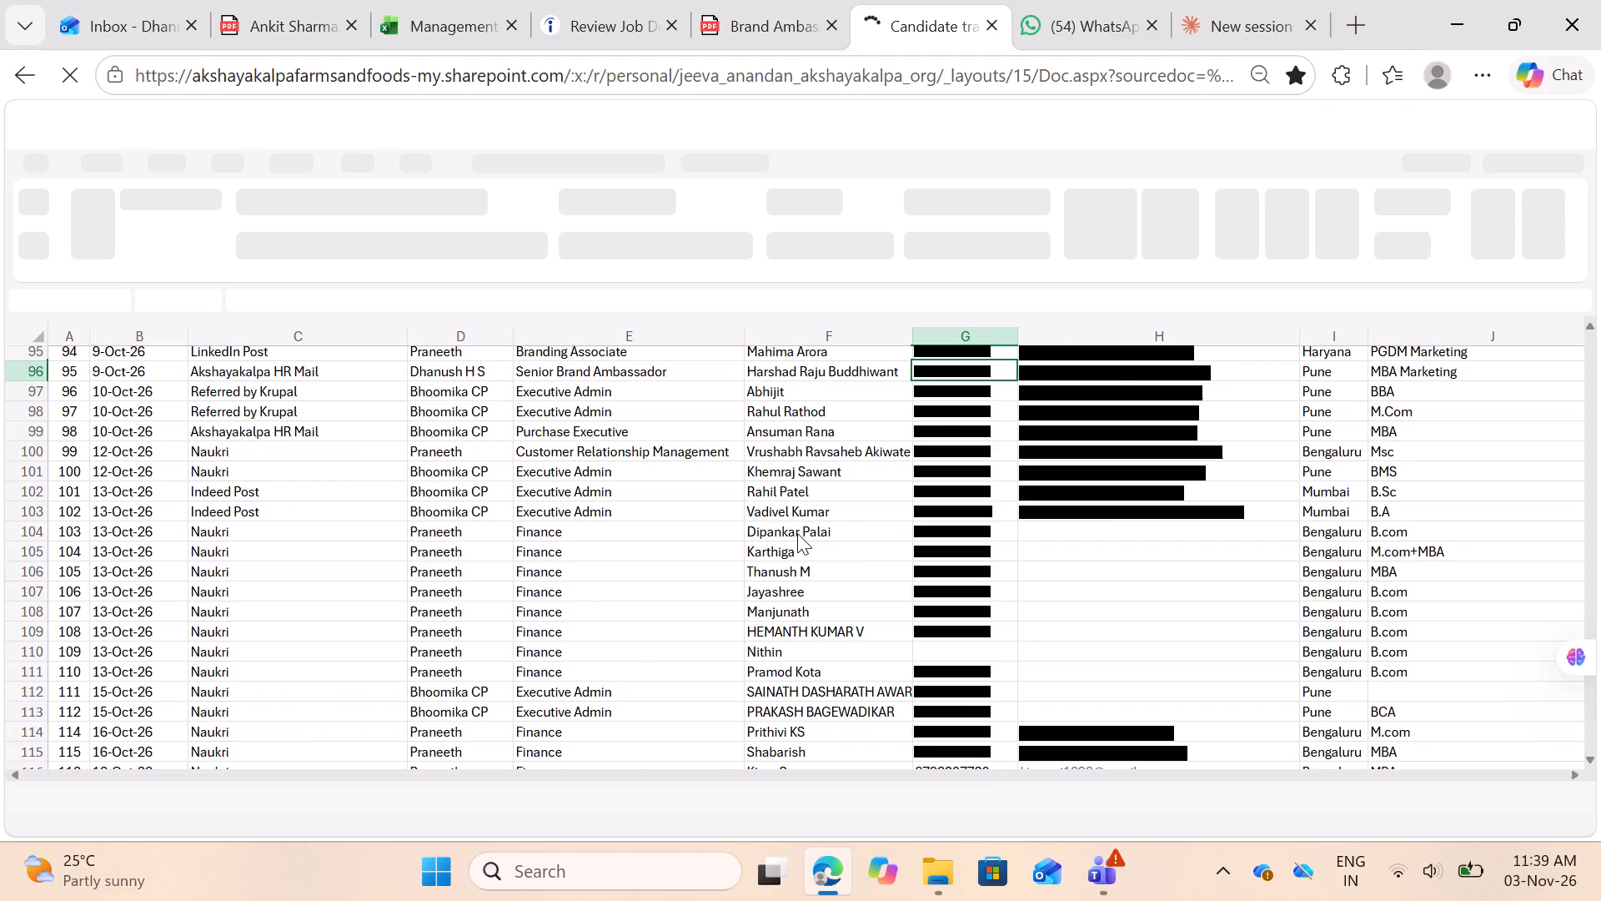
{"action": "scroll", "coordinate": [568, 594], "scroll_direction": "down", "scroll_amount": 2}
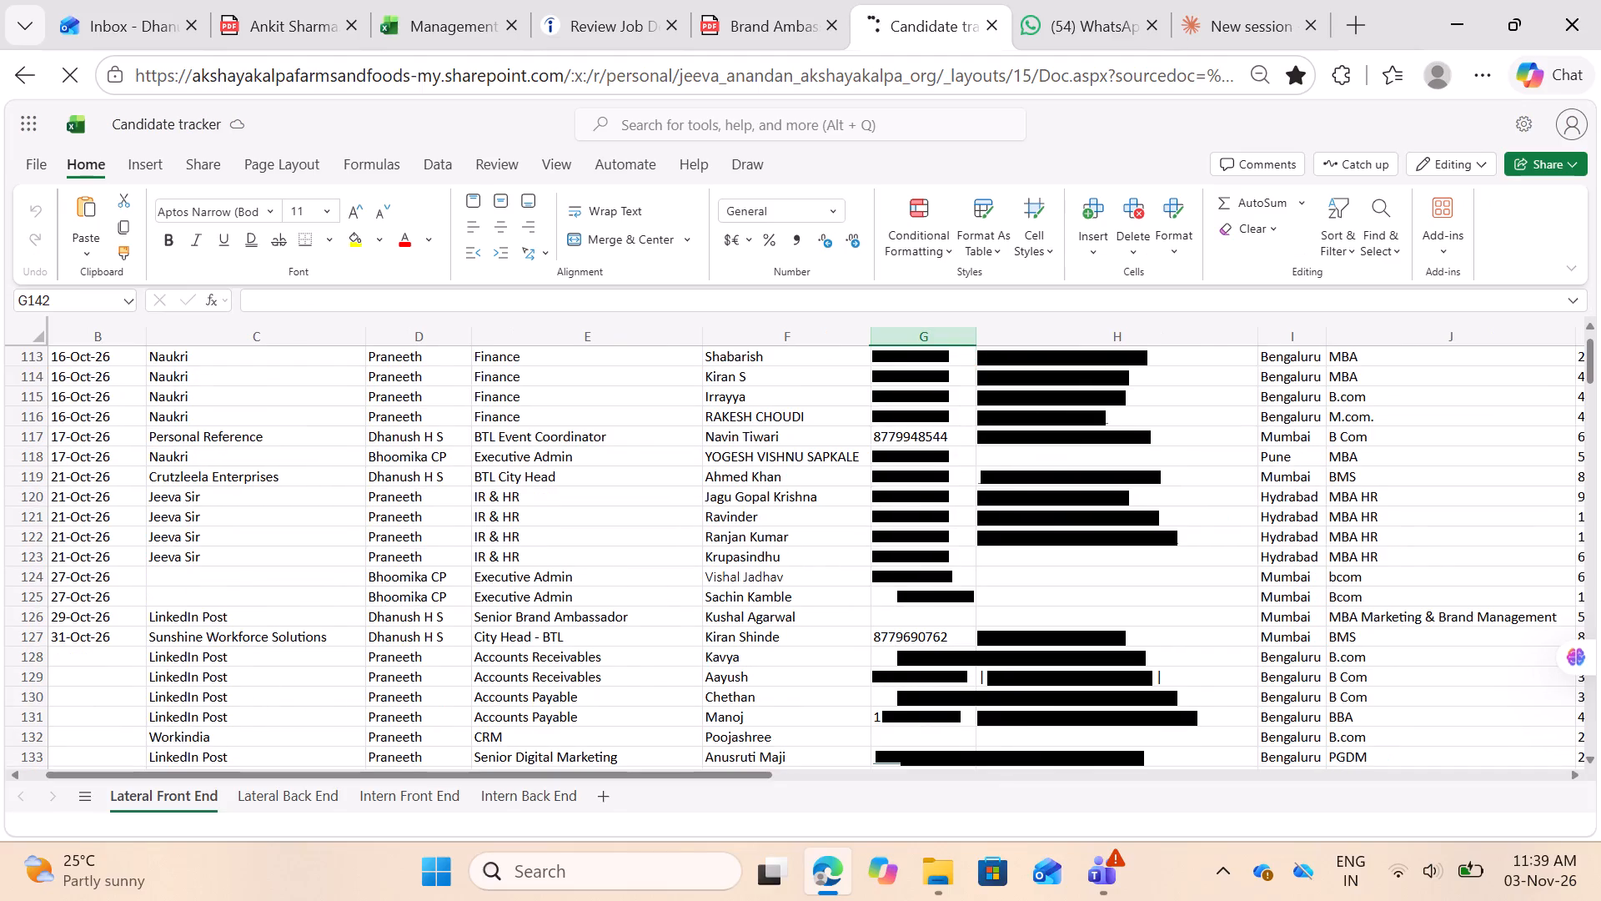
{"action": "scroll", "coordinate": [698, 574], "scroll_direction": "down", "scroll_amount": 3}
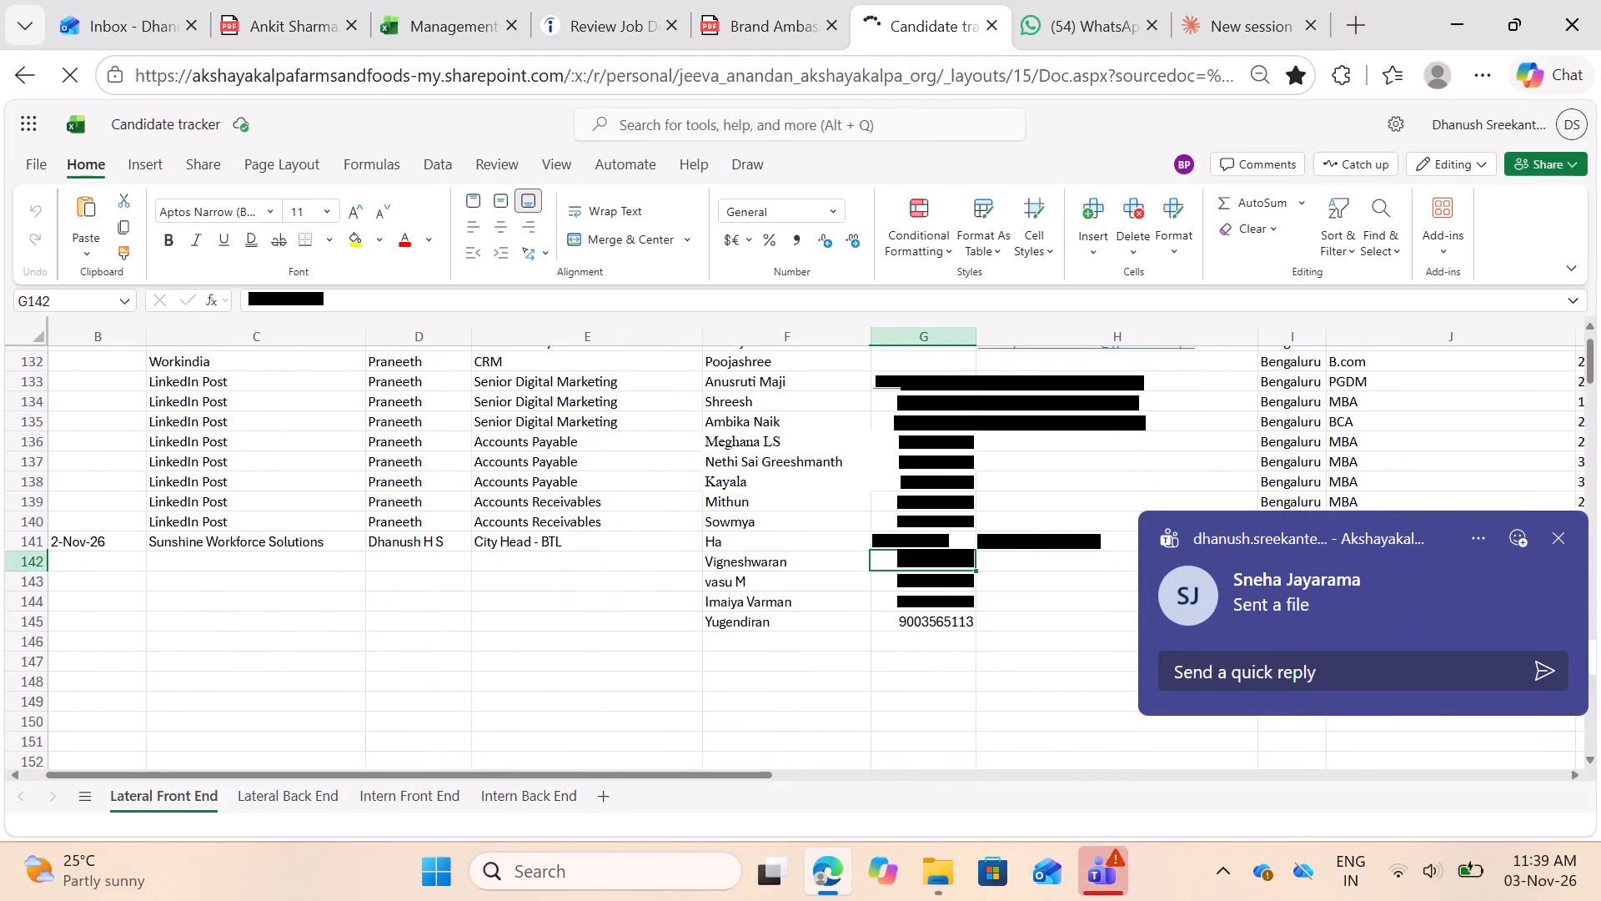
Show the change history for the candidate name cell F141 in the City Head - BTL row.
{"action": "left_click", "coordinate": [770, 539]}
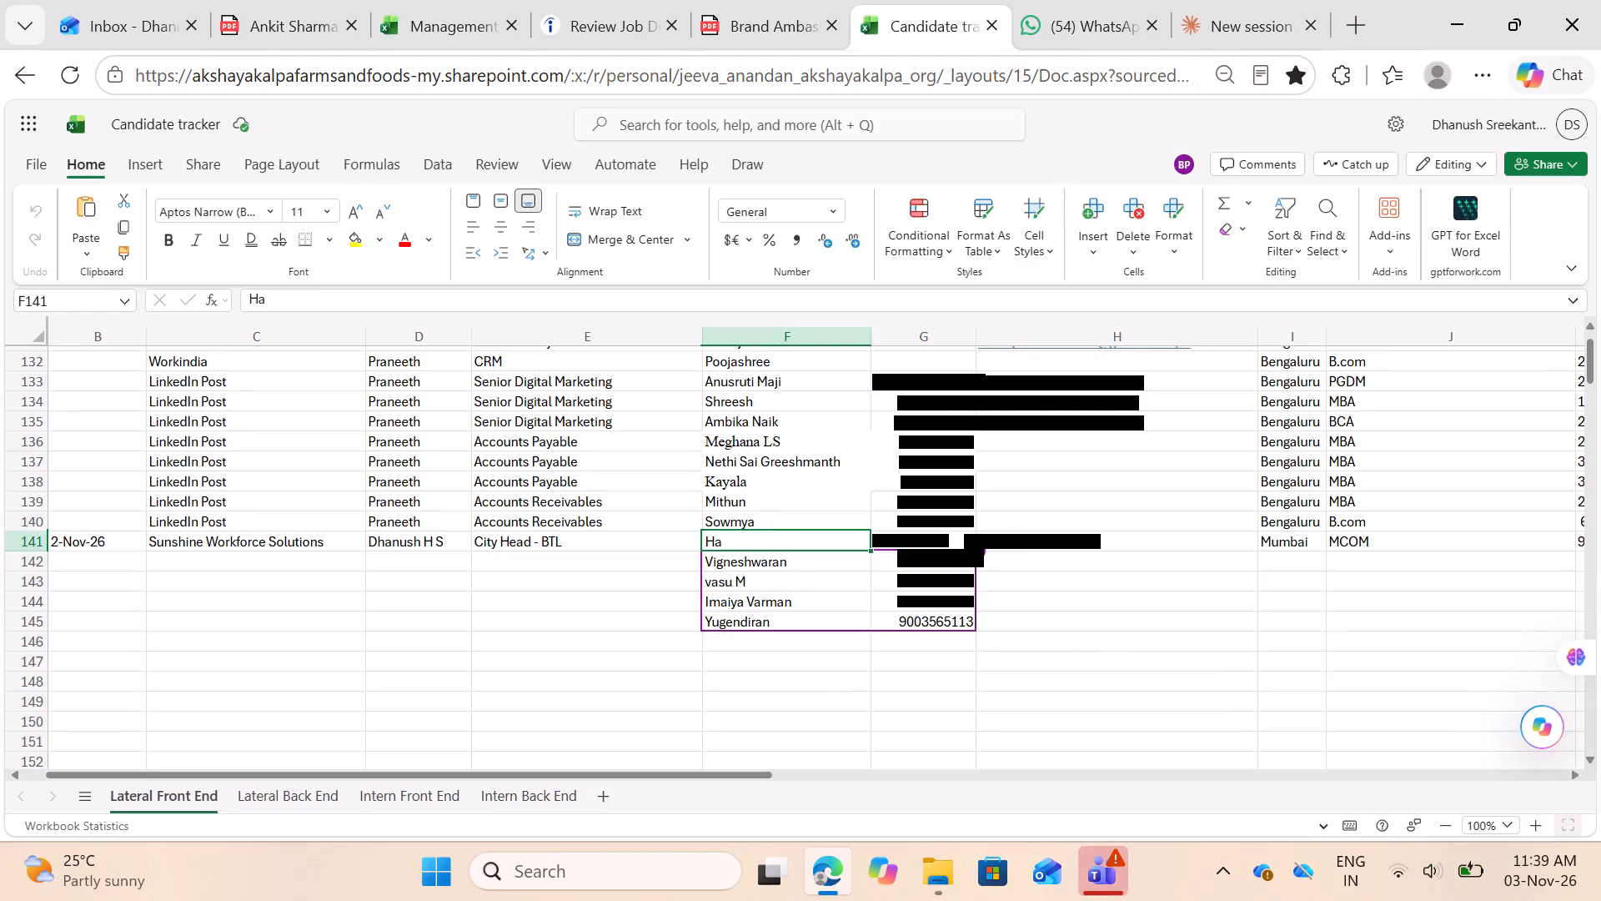
{"action": "left_click", "coordinate": [722, 526]}
{"action": "left_click", "coordinate": [729, 538]}
{"action": "right_click", "coordinate": [729, 538]}
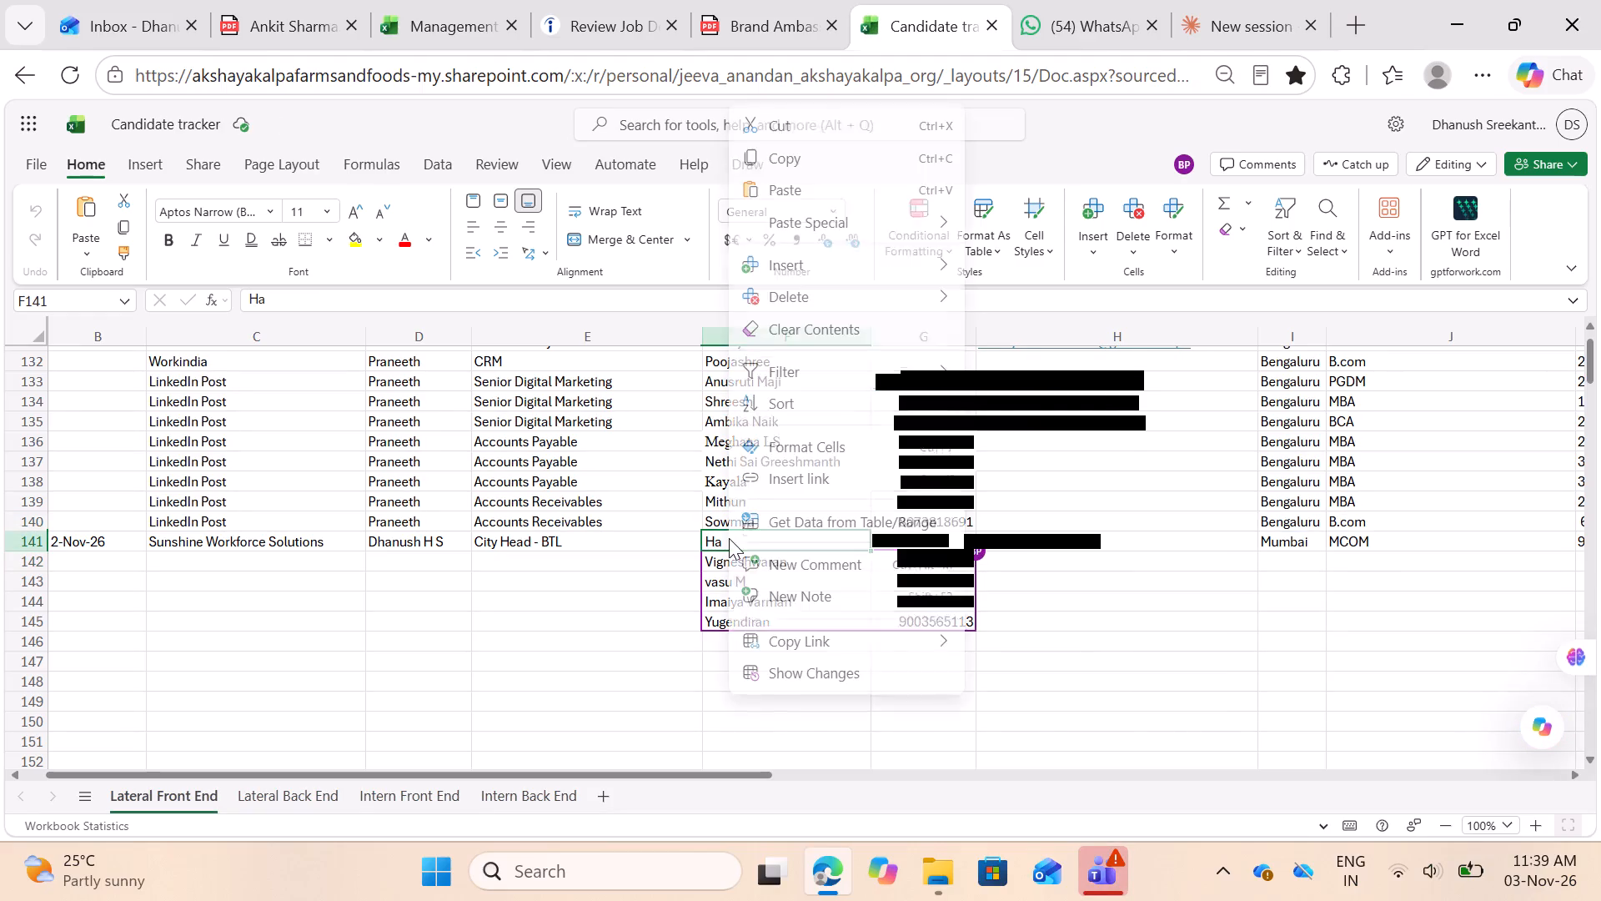
{"action": "left_click", "coordinate": [809, 670]}
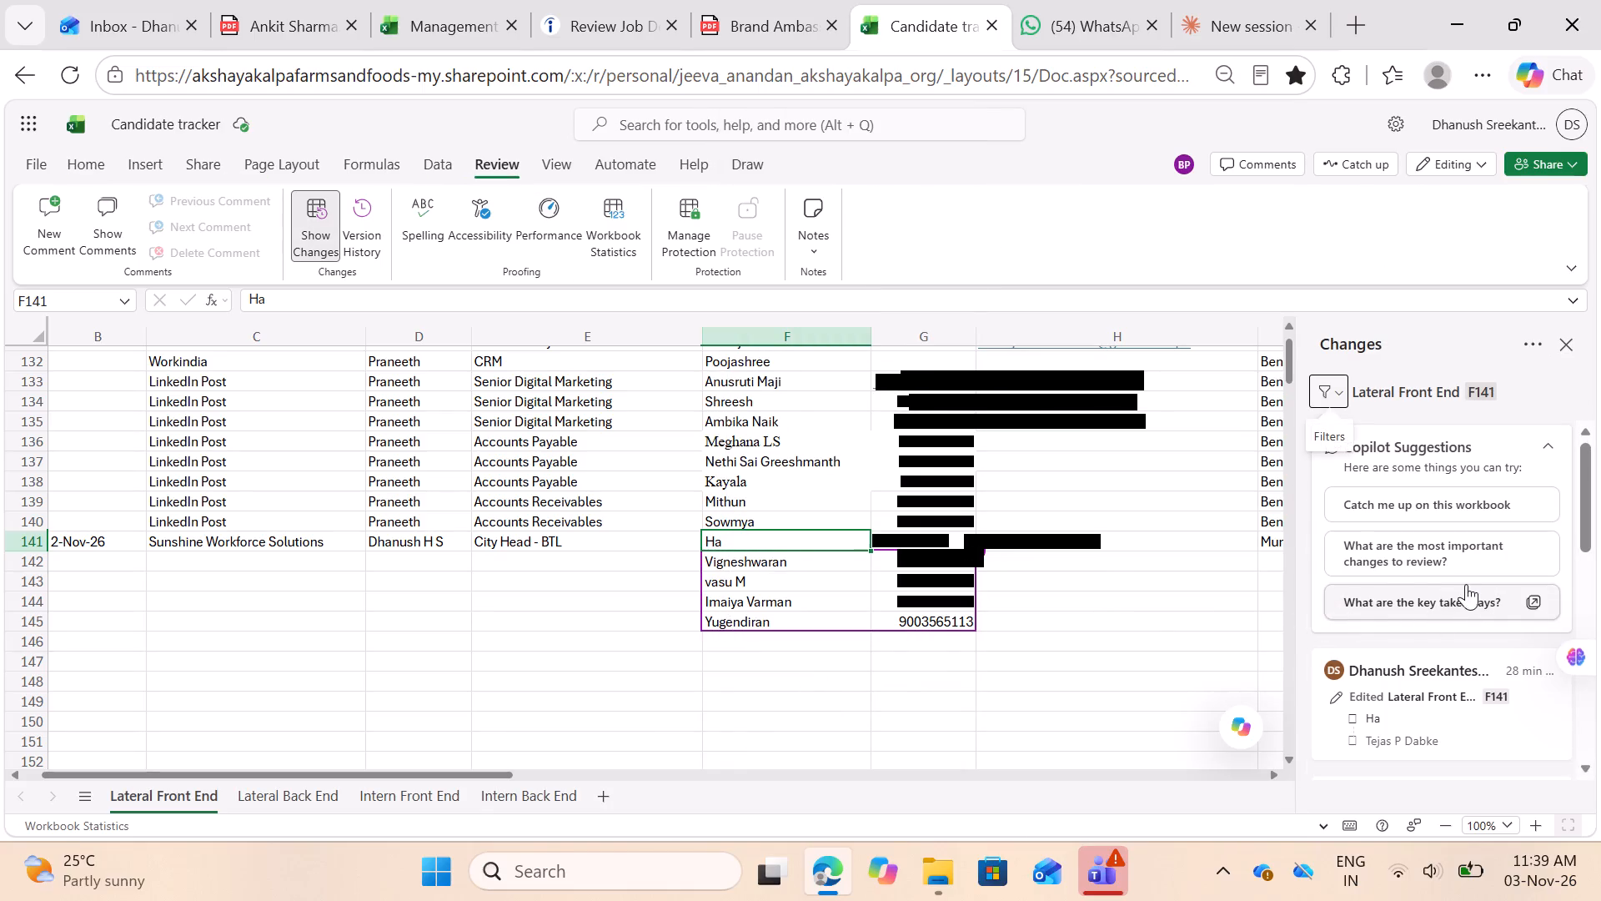
Read through the recorded edits of cell F141 to identify the candidate name that was overwritten.
{"action": "scroll", "coordinate": [1466, 584], "scroll_direction": "down", "scroll_amount": 5}
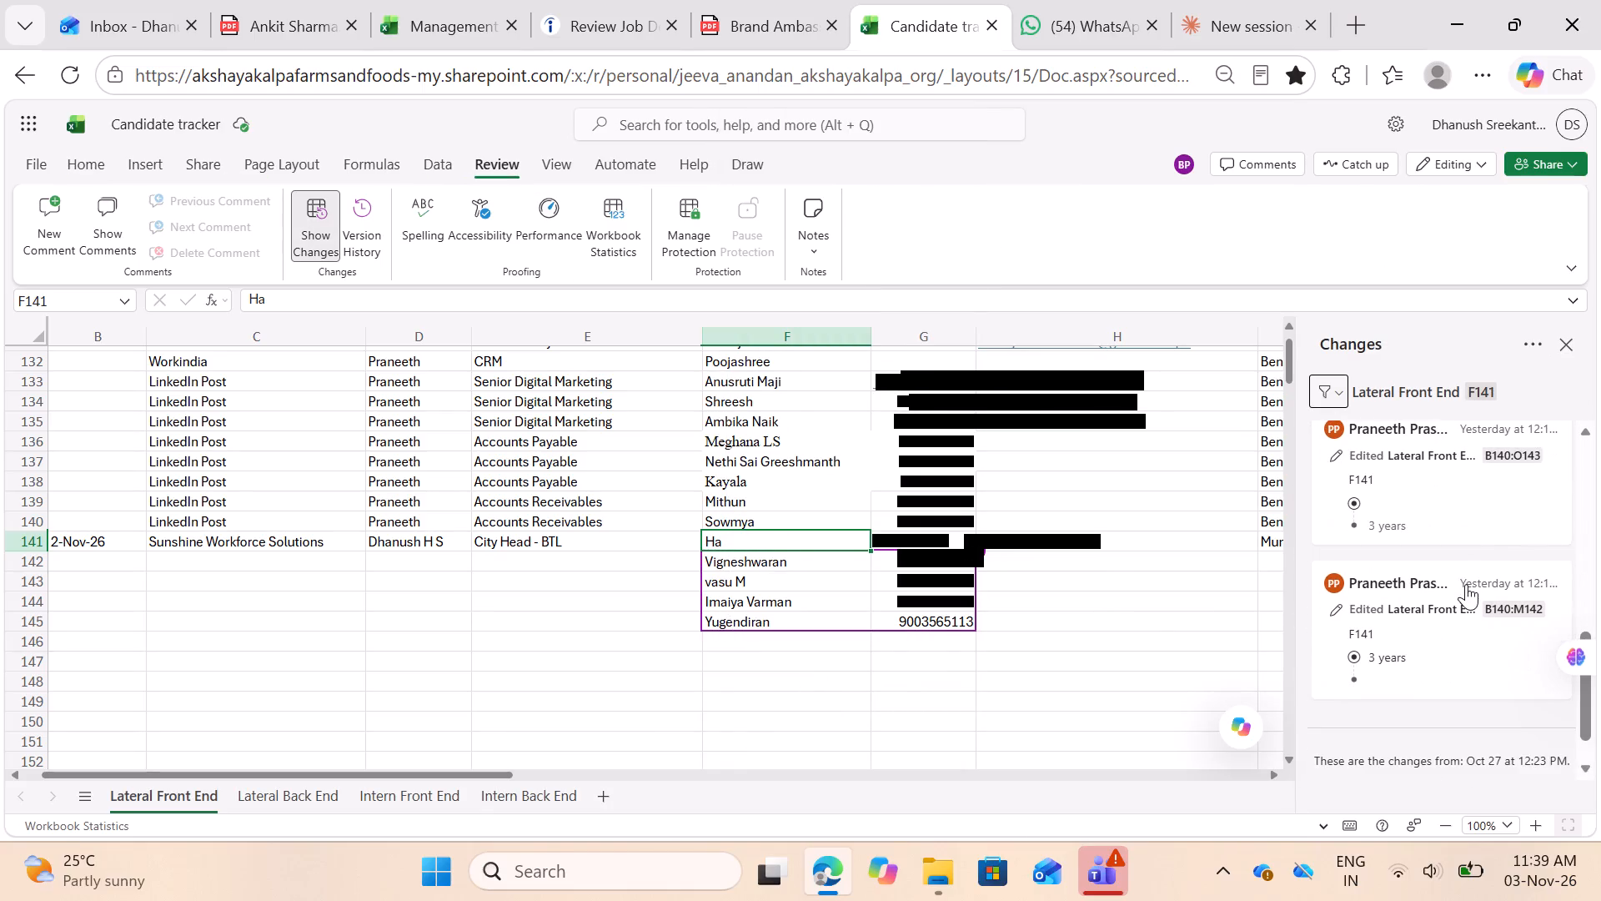
{"action": "scroll", "coordinate": [1466, 584], "scroll_direction": "up", "scroll_amount": 1}
{"action": "scroll", "coordinate": [1466, 582], "scroll_direction": "down", "scroll_amount": 2}
{"action": "scroll", "coordinate": [1465, 581], "scroll_direction": "up", "scroll_amount": 3}
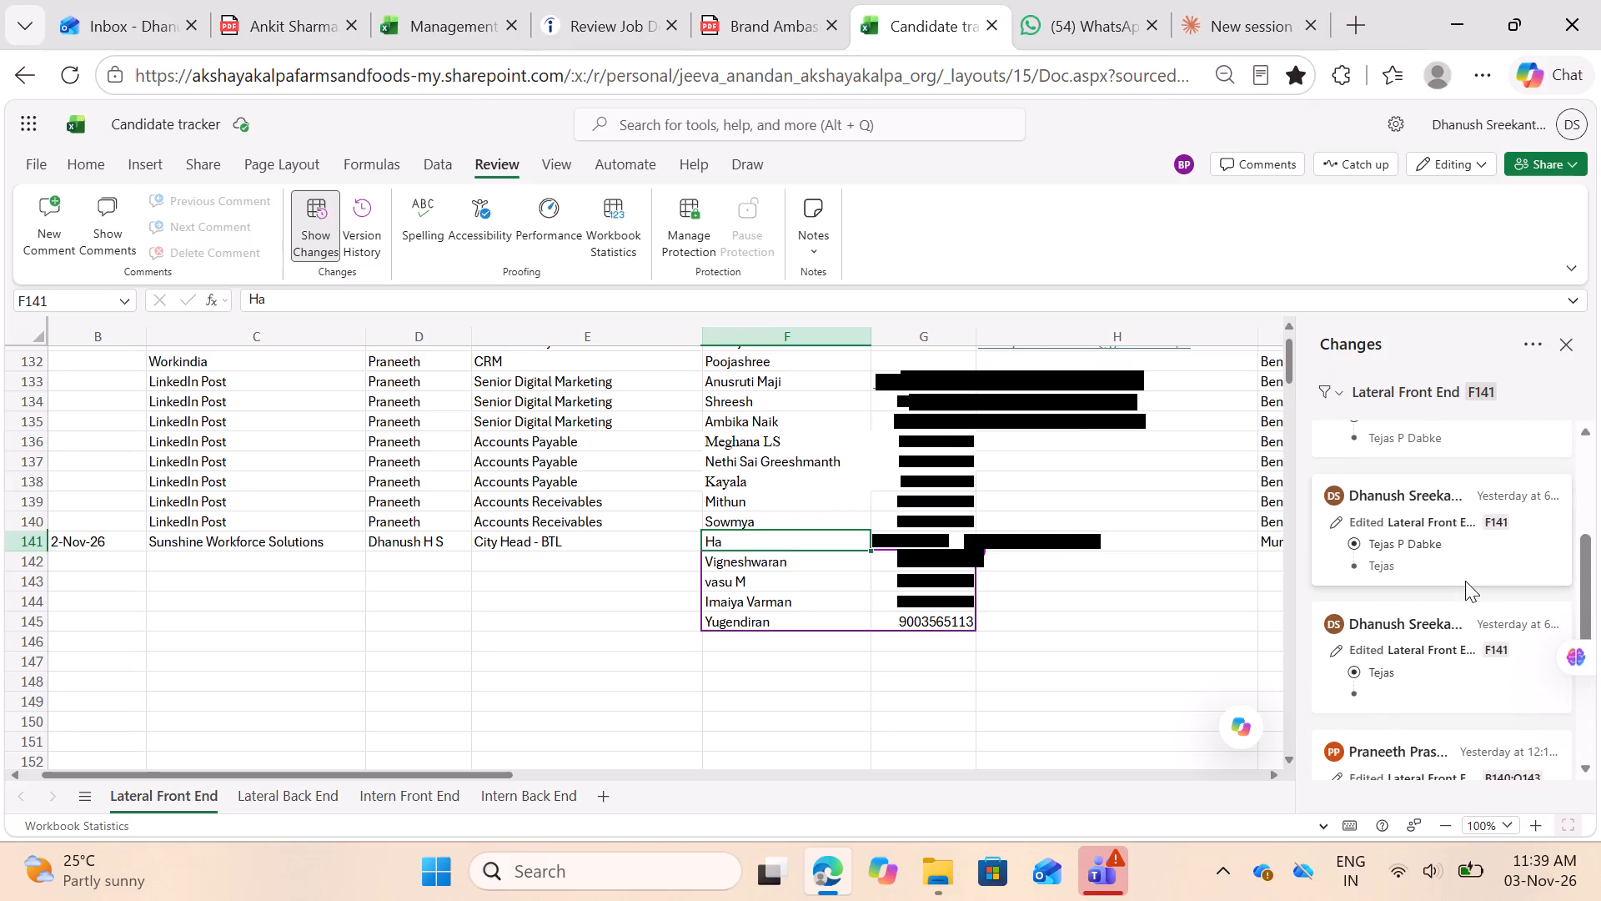
{"action": "scroll", "coordinate": [1465, 581], "scroll_direction": "up", "scroll_amount": 2}
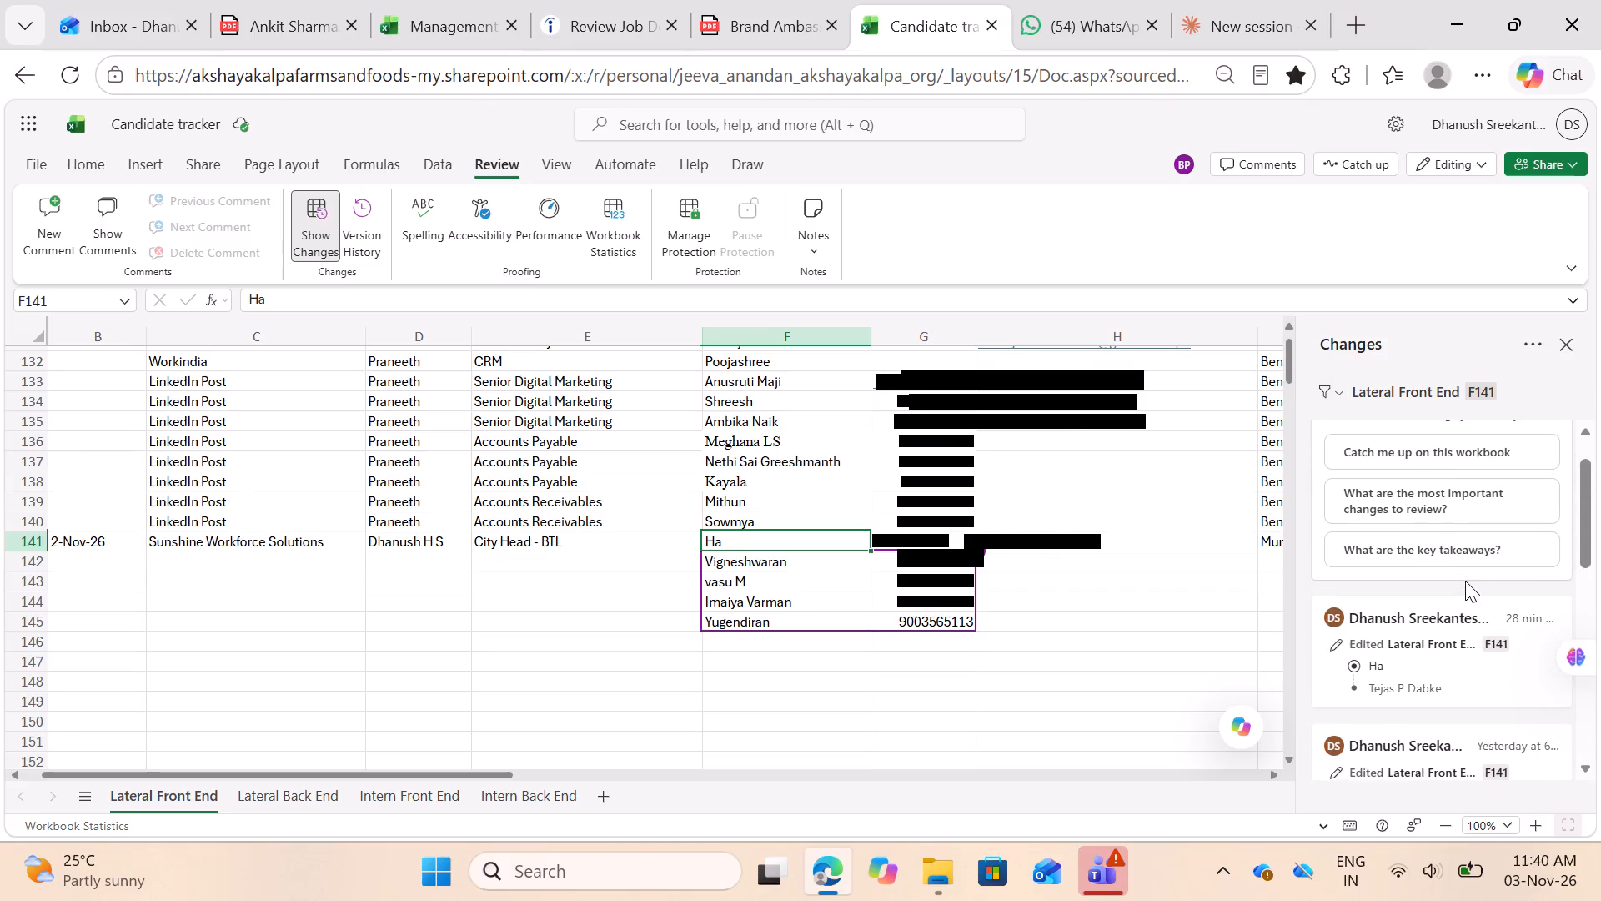
{"action": "scroll", "coordinate": [1465, 581], "scroll_direction": "up", "scroll_amount": 3}
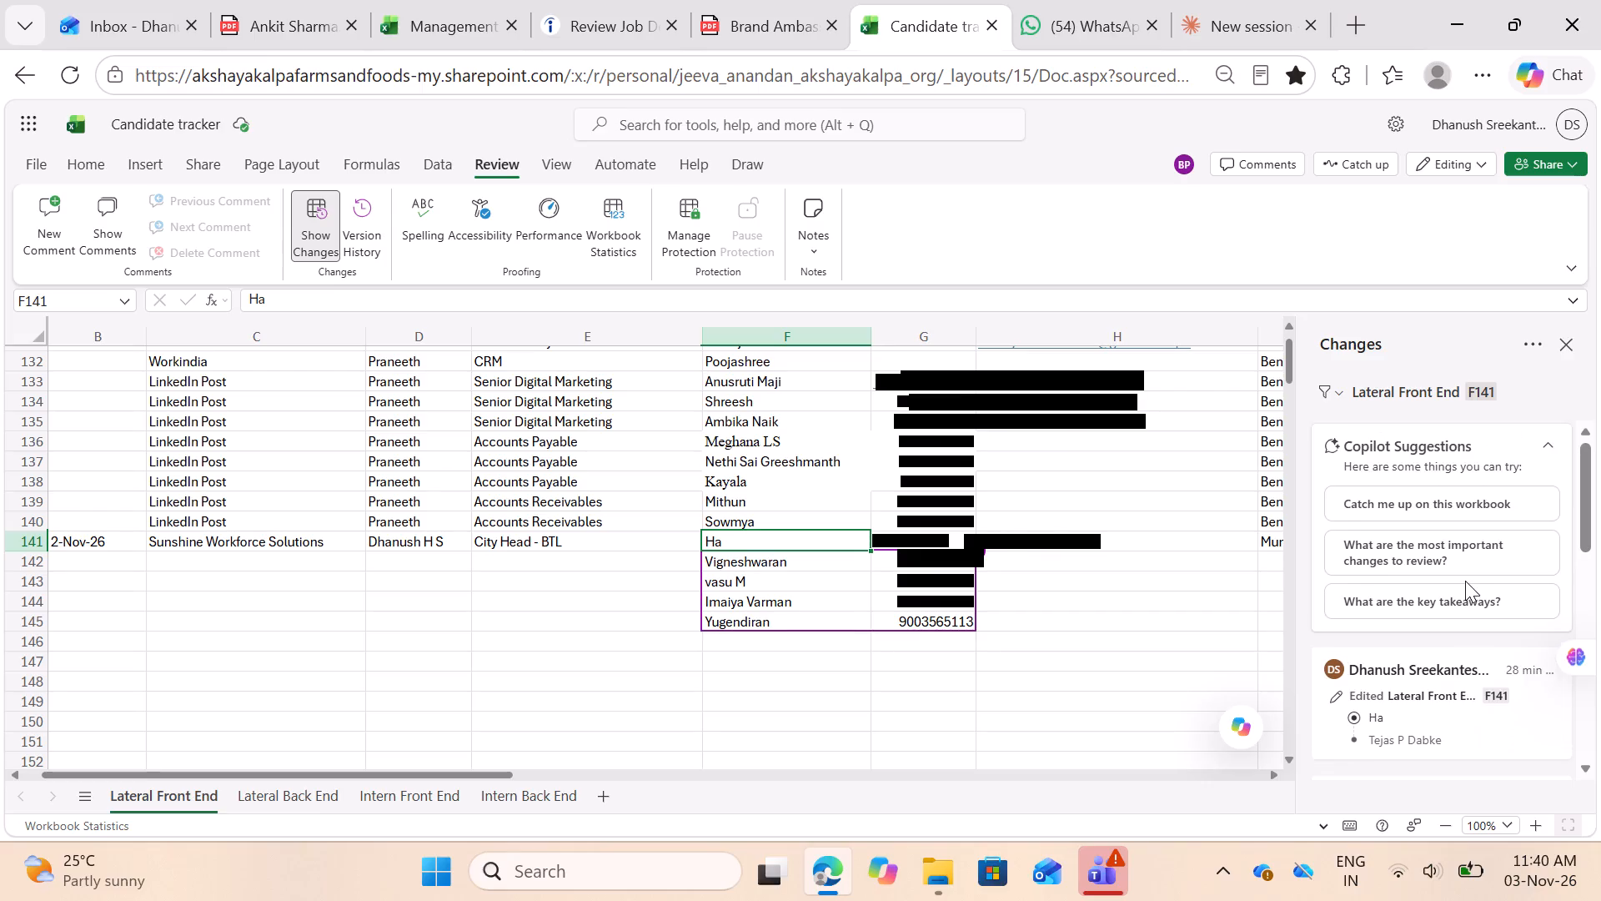
{"action": "scroll", "coordinate": [1465, 581], "scroll_direction": "down", "scroll_amount": 3}
{"action": "scroll", "coordinate": [1465, 581], "scroll_direction": "up", "scroll_amount": 1}
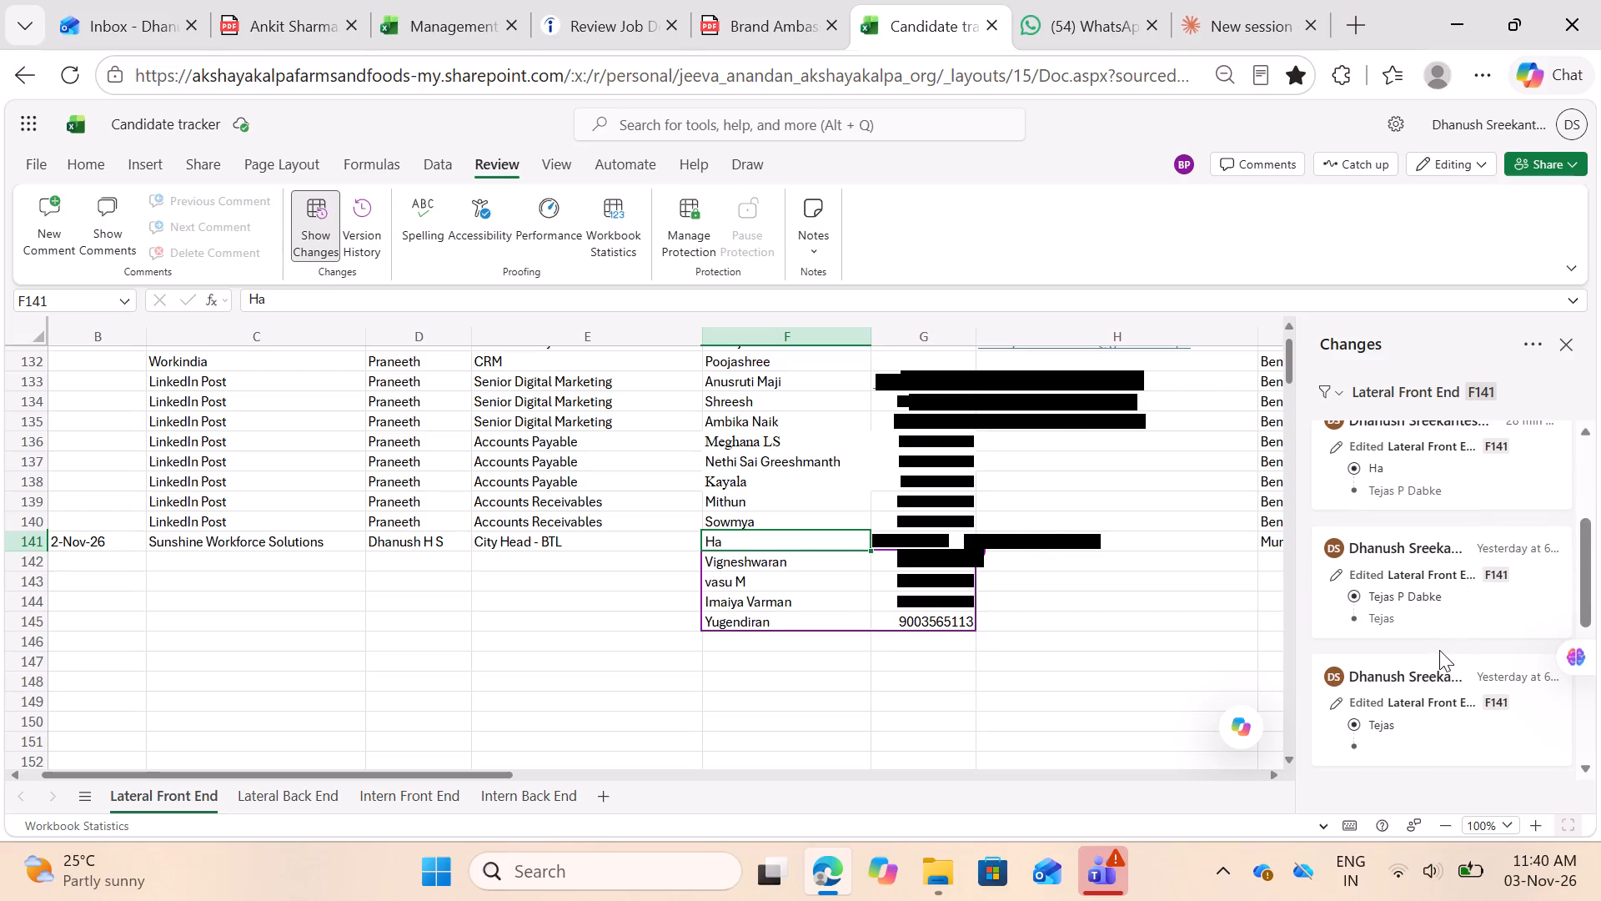
Restore the candidate's full name in F141 by copying it from yesterday's edit in the change history.
{"action": "triple_click", "coordinate": [1414, 592]}
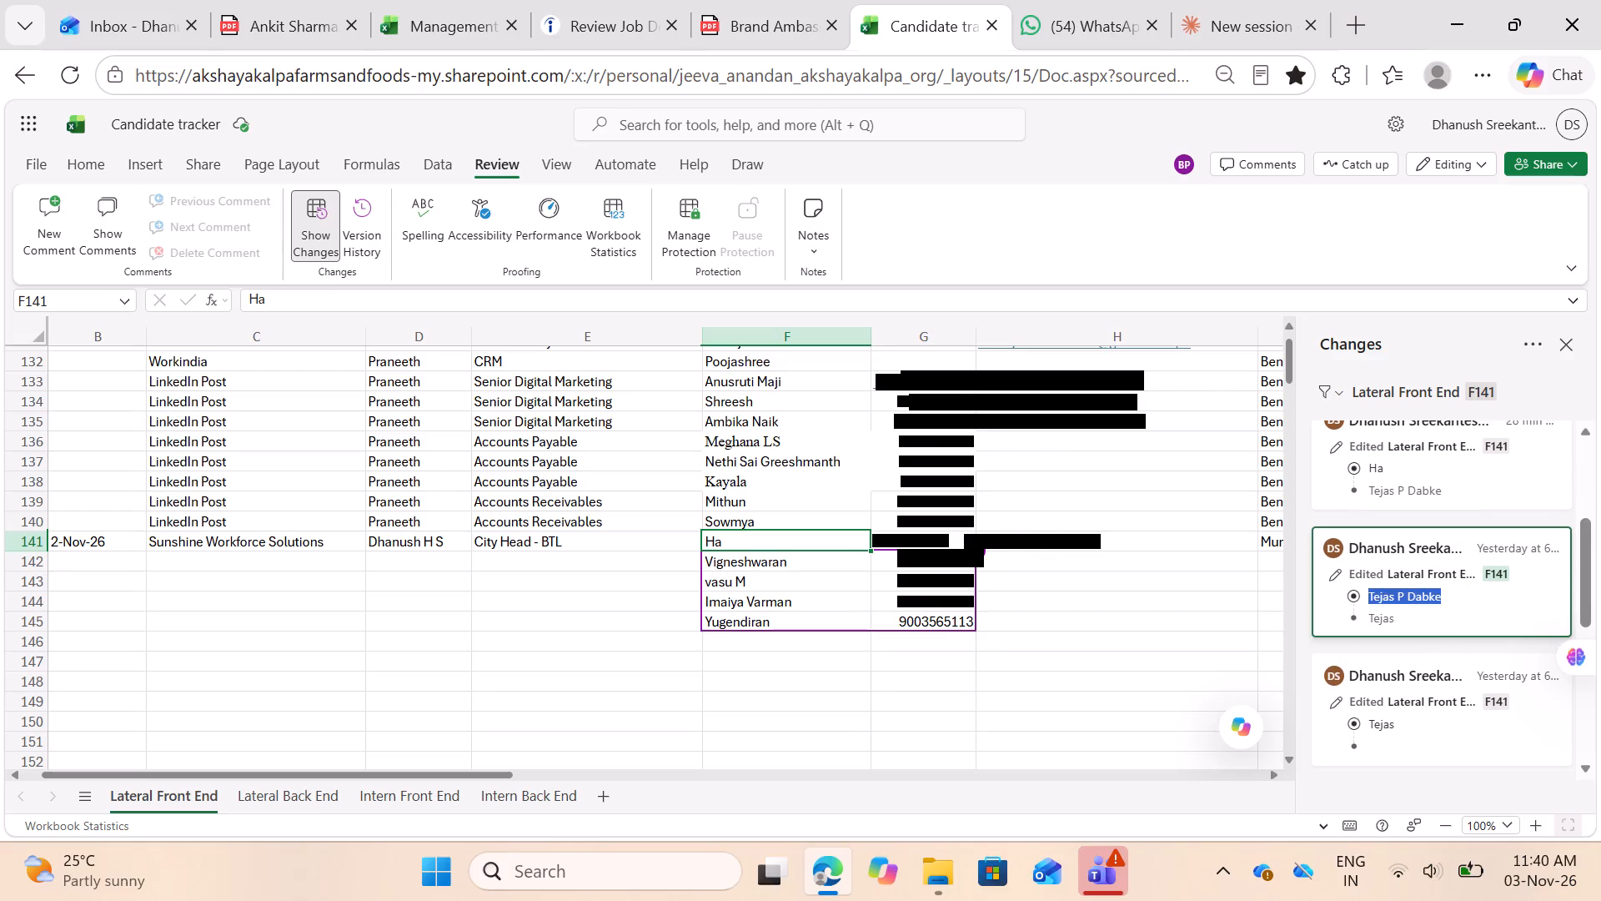
{"action": "key", "text": "ctrl+c"}
{"action": "left_click", "coordinate": [686, 663]}
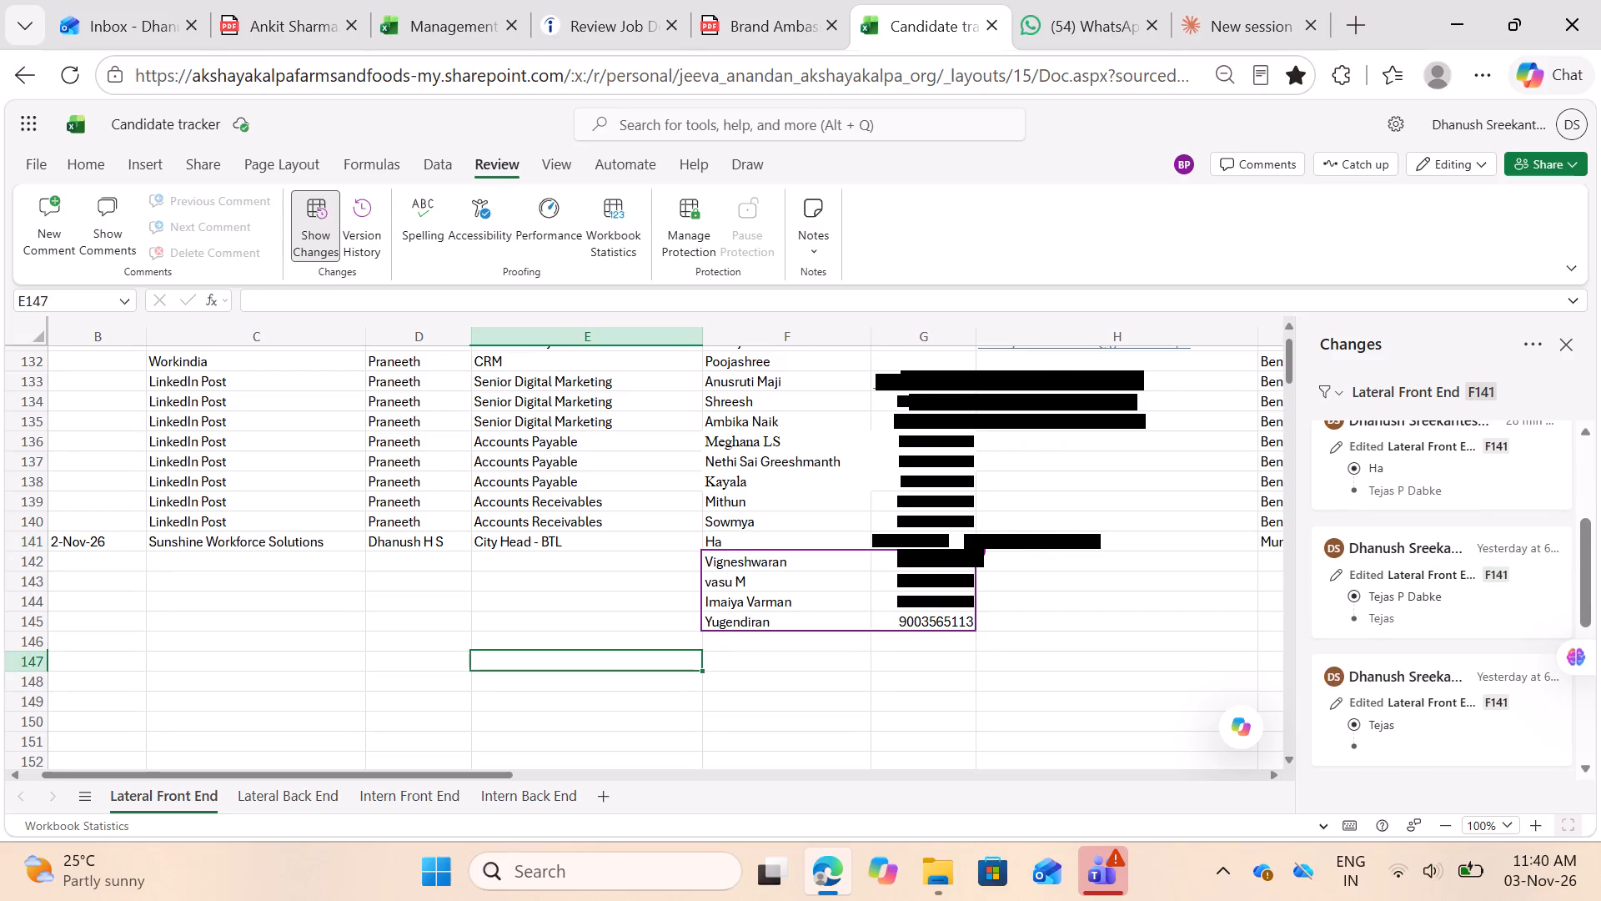
{"action": "left_click", "coordinate": [762, 539]}
{"action": "key", "text": "ctrl+v"}
{"action": "left_click", "coordinate": [595, 622]}
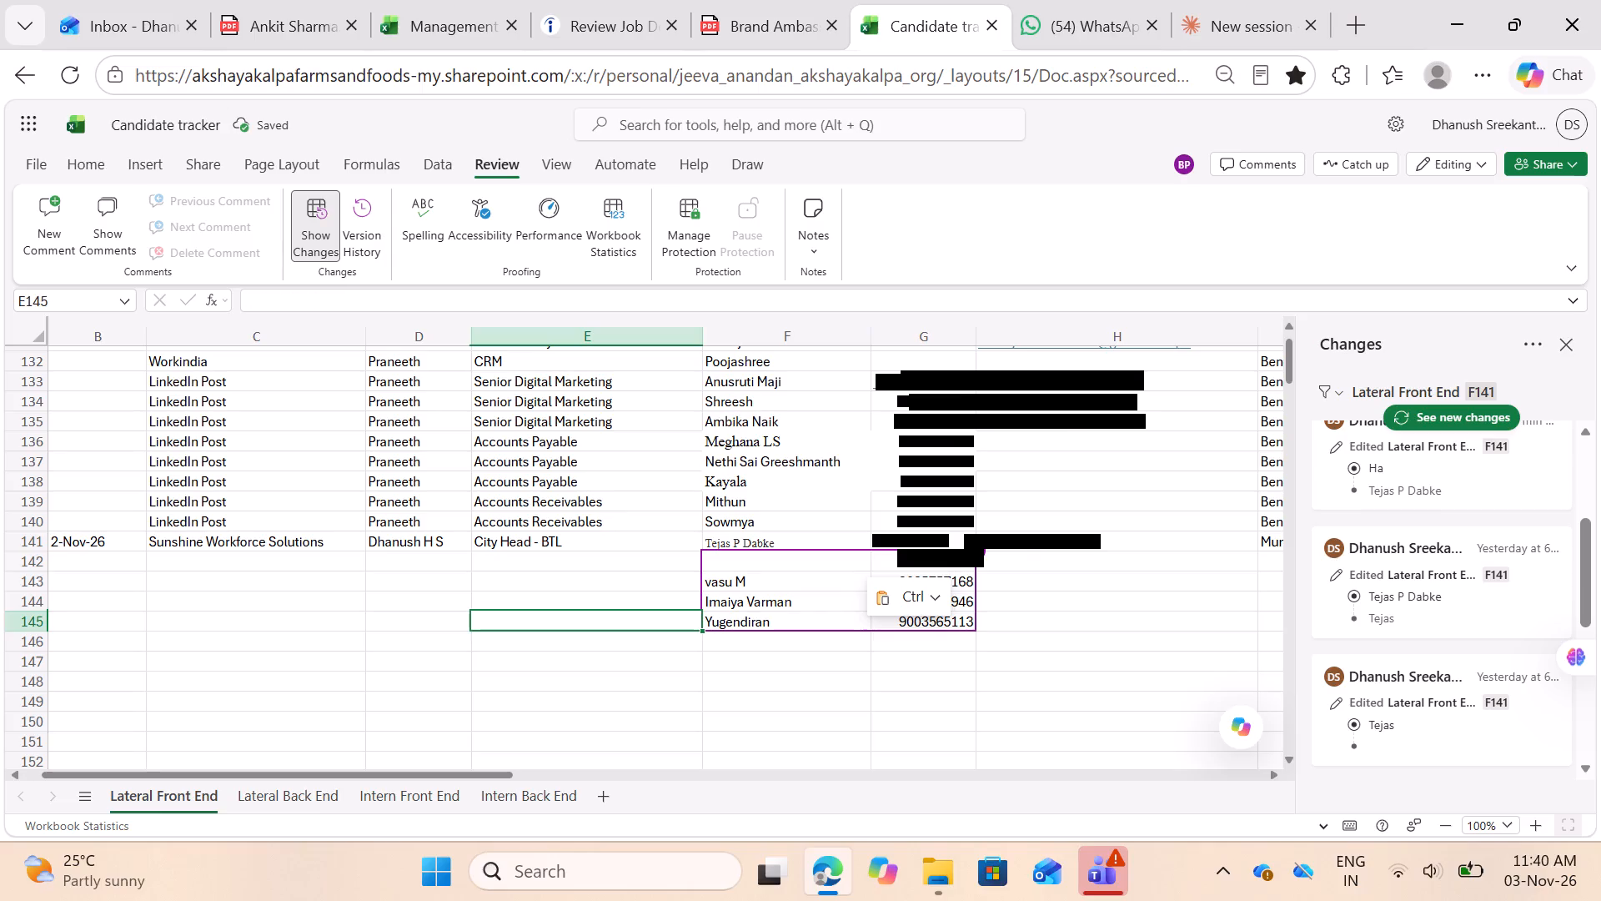
Apply the cell formatting of F140 to the candidate name in F141 with Format Painter.
{"action": "left_click", "coordinate": [755, 515]}
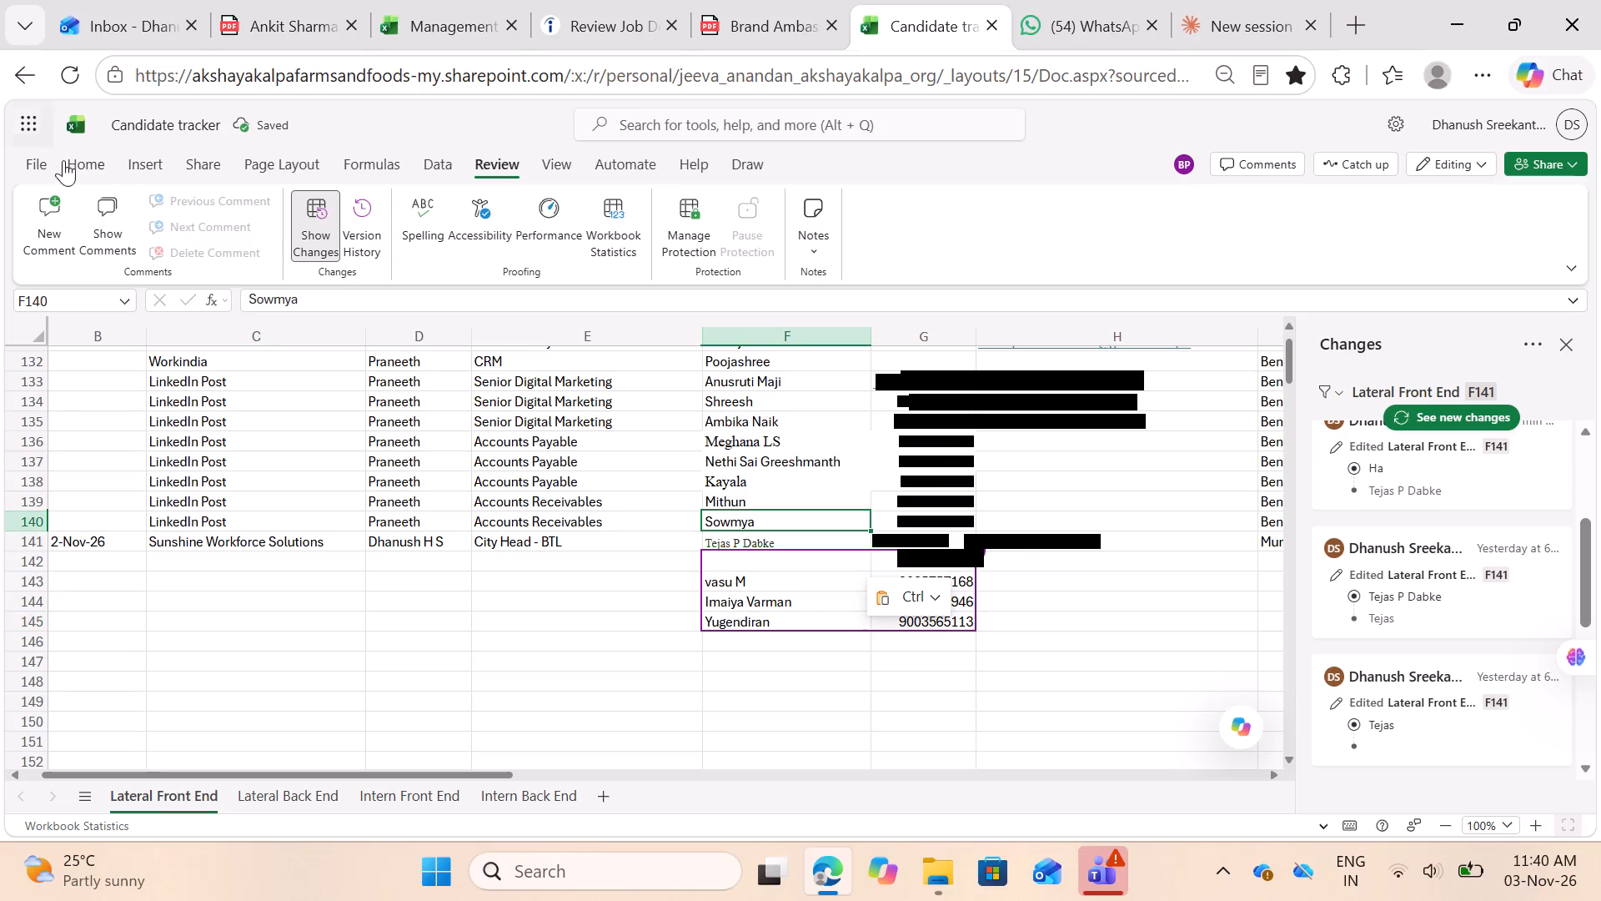
{"action": "left_click", "coordinate": [90, 158]}
{"action": "left_click", "coordinate": [128, 249]}
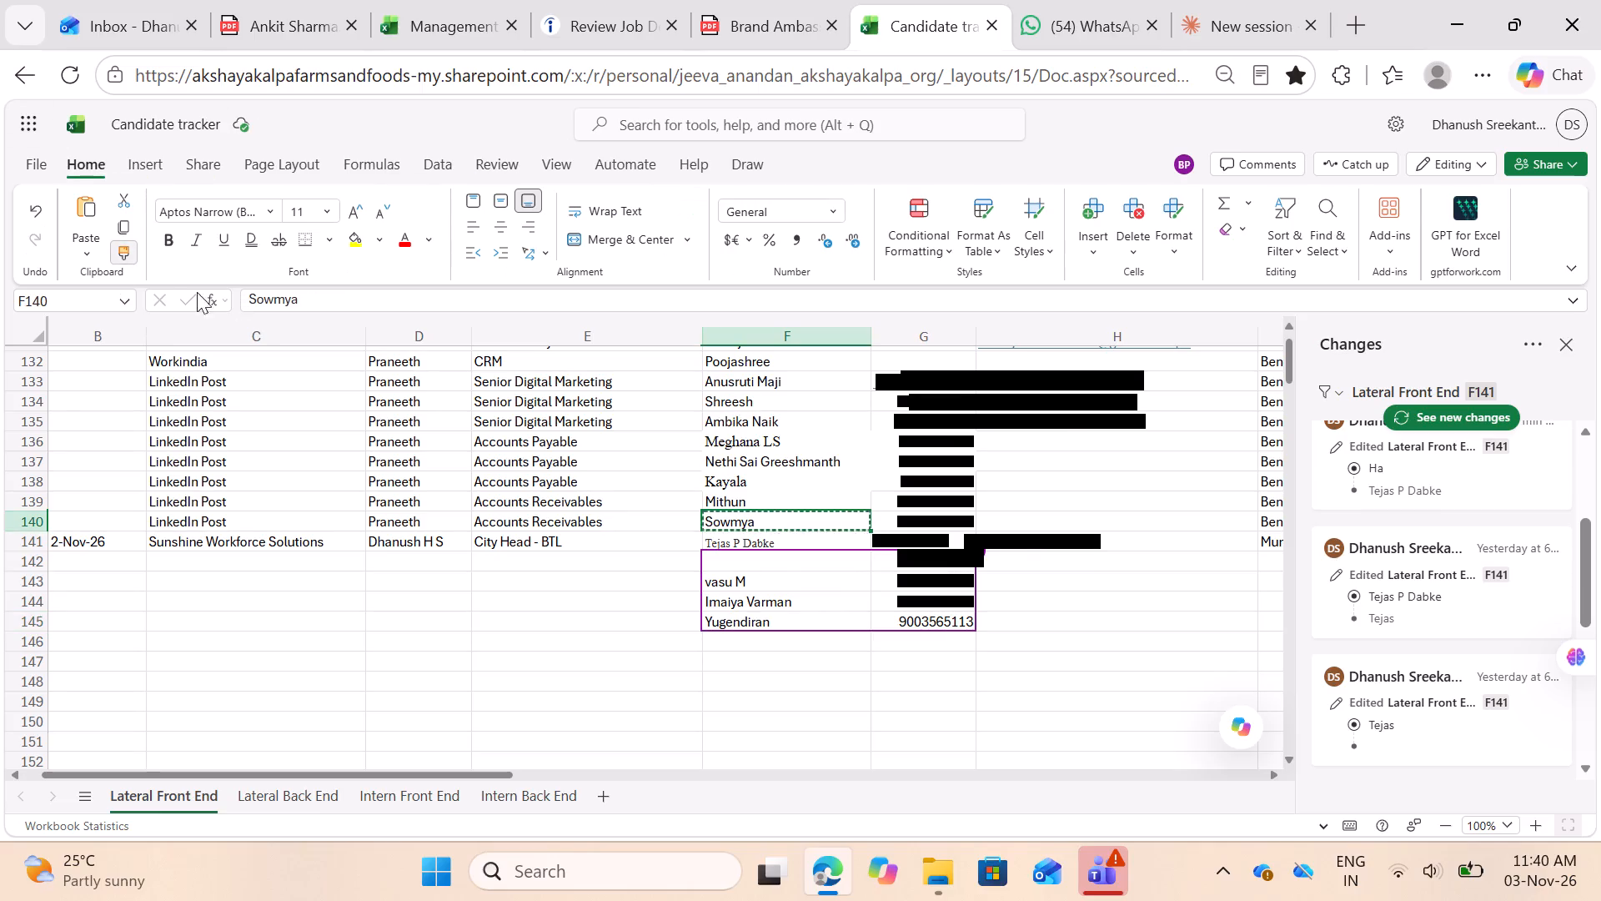
{"action": "left_click", "coordinate": [734, 540]}
{"action": "left_click", "coordinate": [641, 614]}
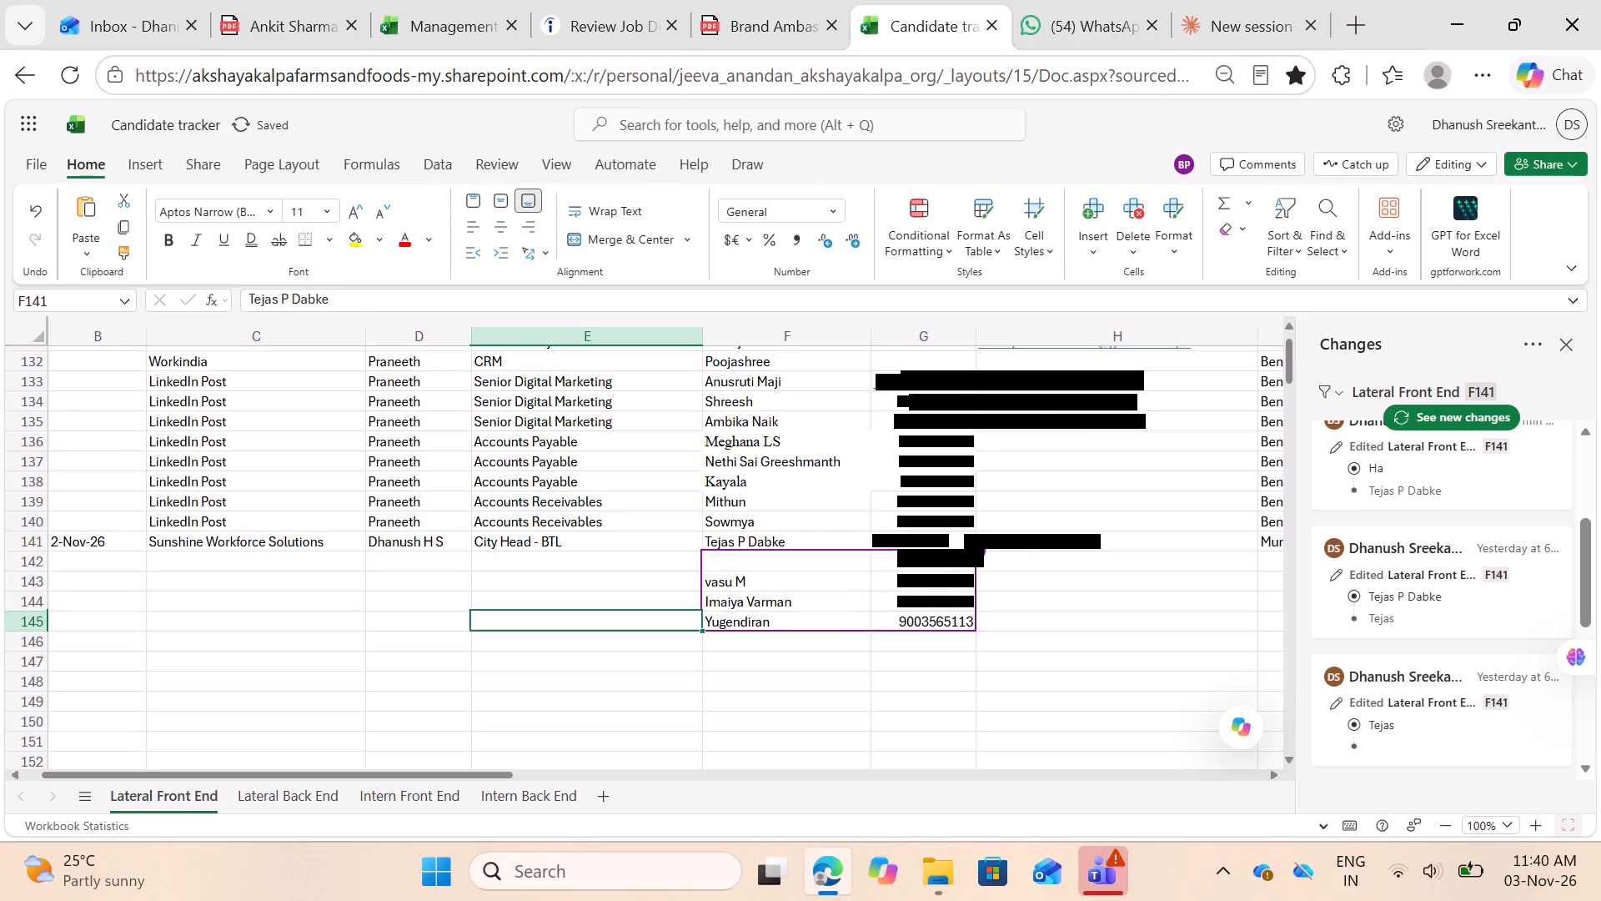
Look over the last entries on the Master File sheet of the Management Trainee - Interview (Panel List) workbook.
{"action": "left_click", "coordinate": [456, 28]}
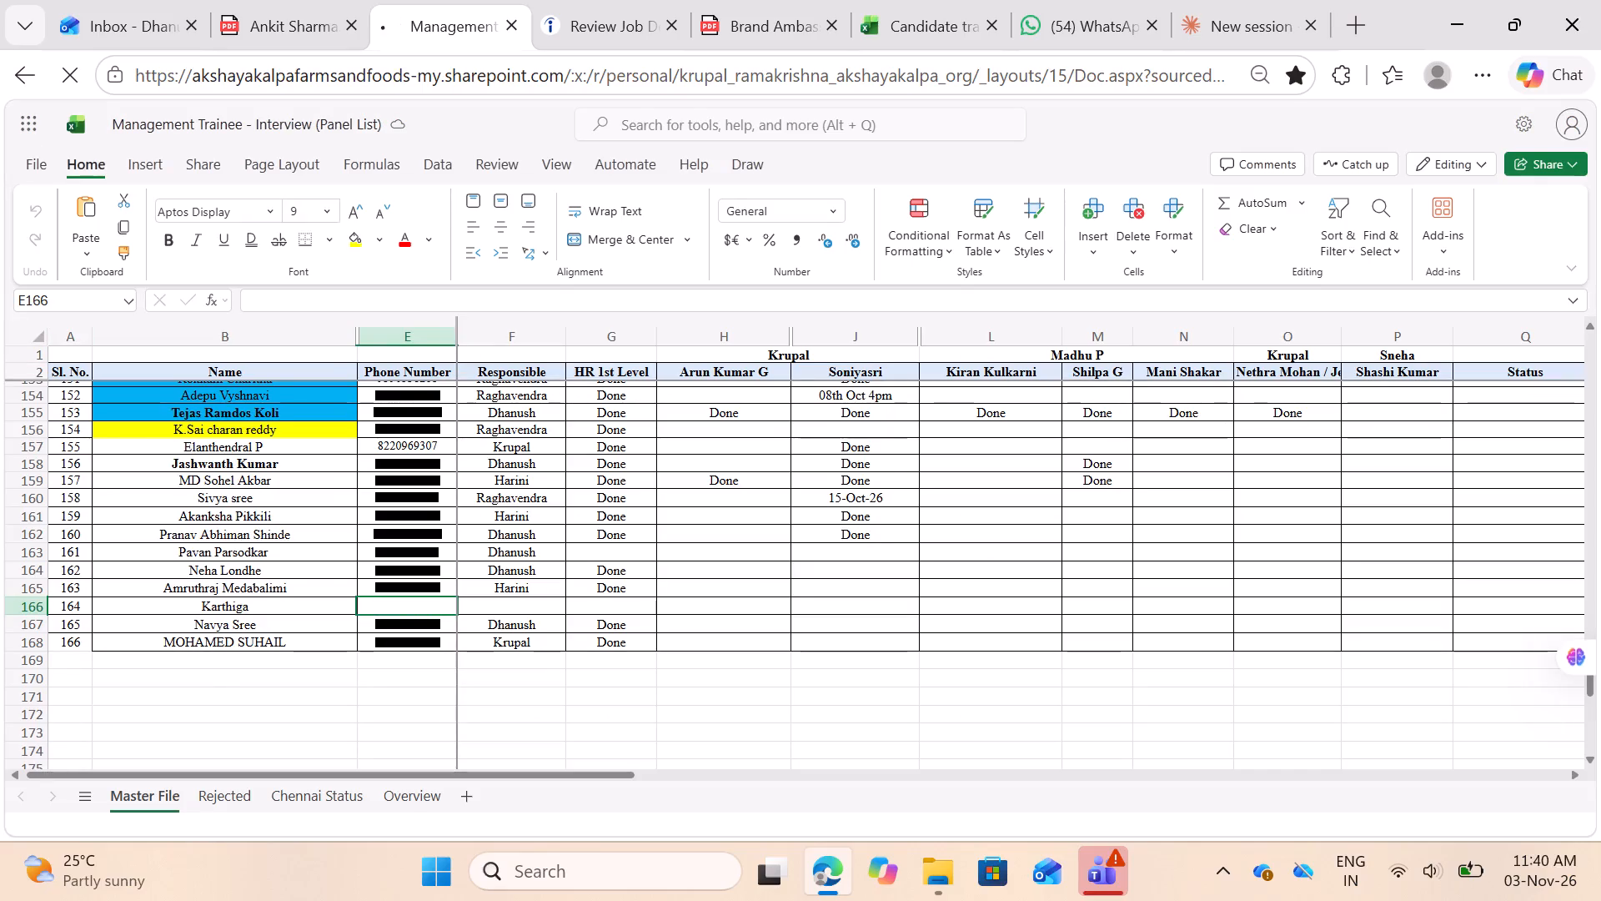
{"action": "scroll", "coordinate": [247, 650], "scroll_direction": "down", "scroll_amount": 1}
{"action": "scroll", "coordinate": [376, 604], "scroll_direction": "up", "scroll_amount": 2}
{"action": "scroll", "coordinate": [376, 603], "scroll_direction": "down", "scroll_amount": 2}
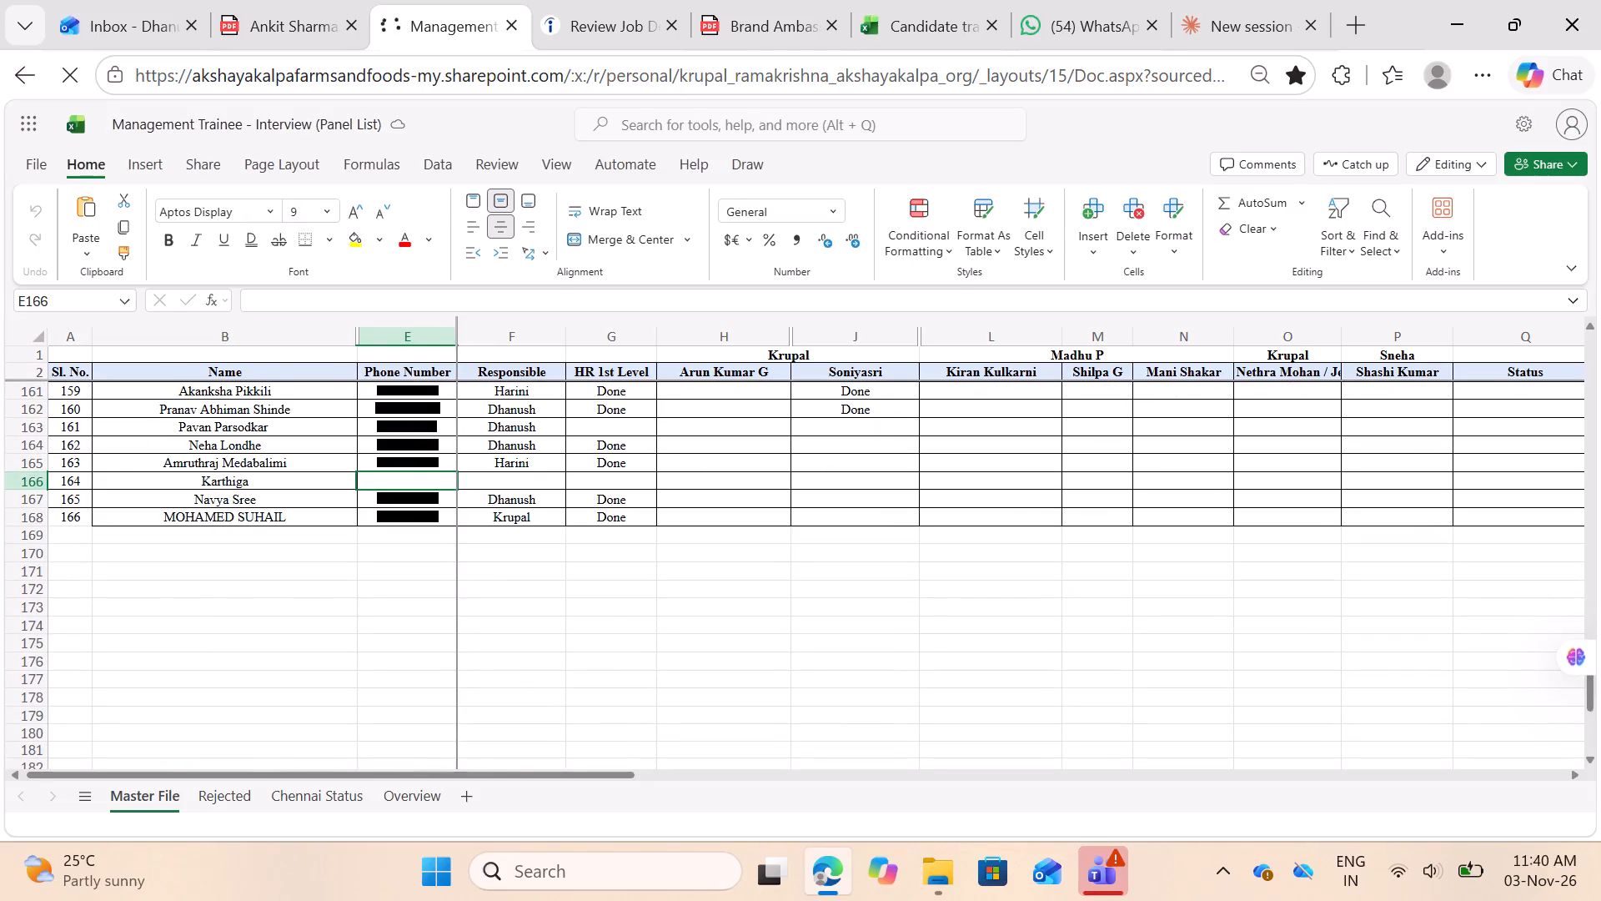
Return to the Candidate tracker and review the recent candidate entries from about row 113 to row 145.
{"action": "left_click", "coordinate": [926, 7]}
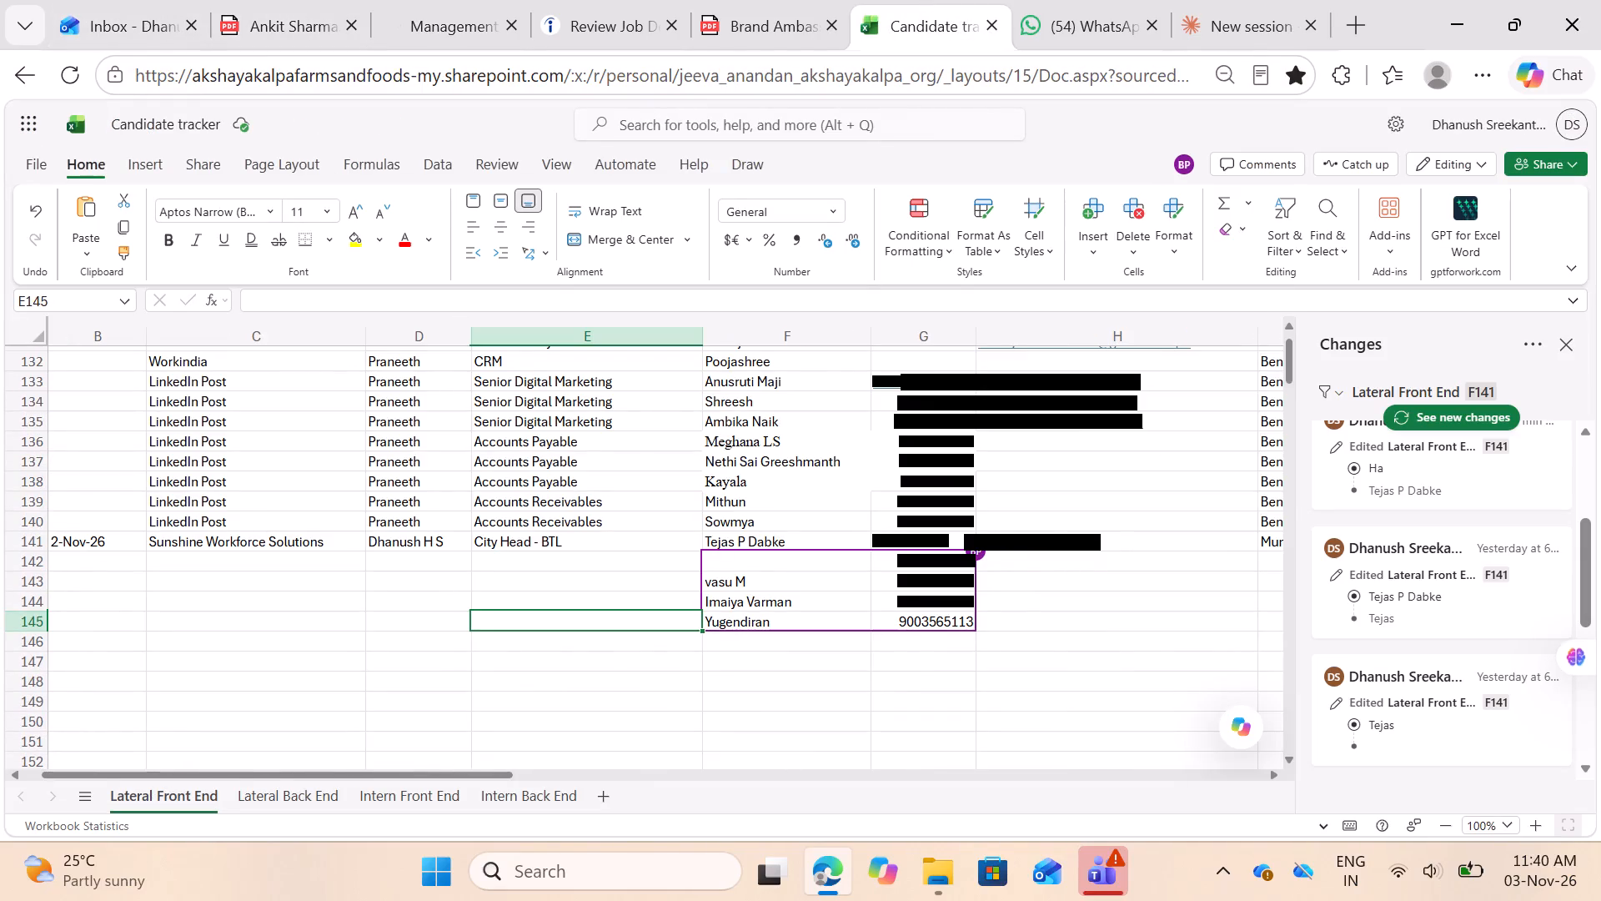
{"action": "left_click", "coordinate": [621, 562]}
{"action": "left_click", "coordinate": [790, 538]}
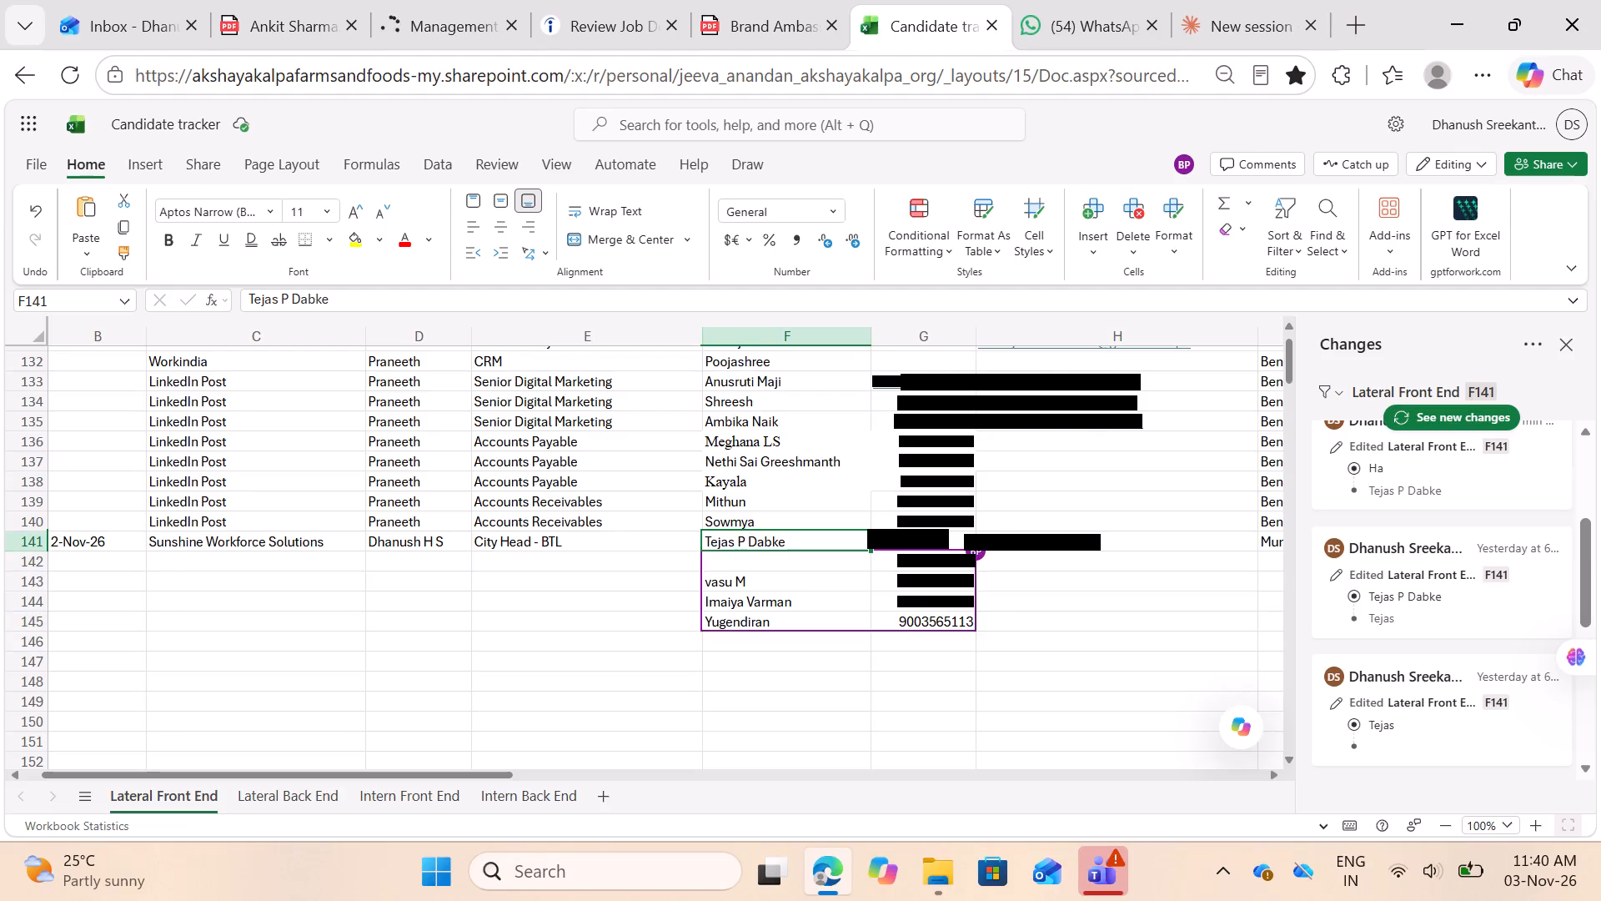
{"action": "scroll", "coordinate": [1023, 668], "scroll_direction": "up", "scroll_amount": 1}
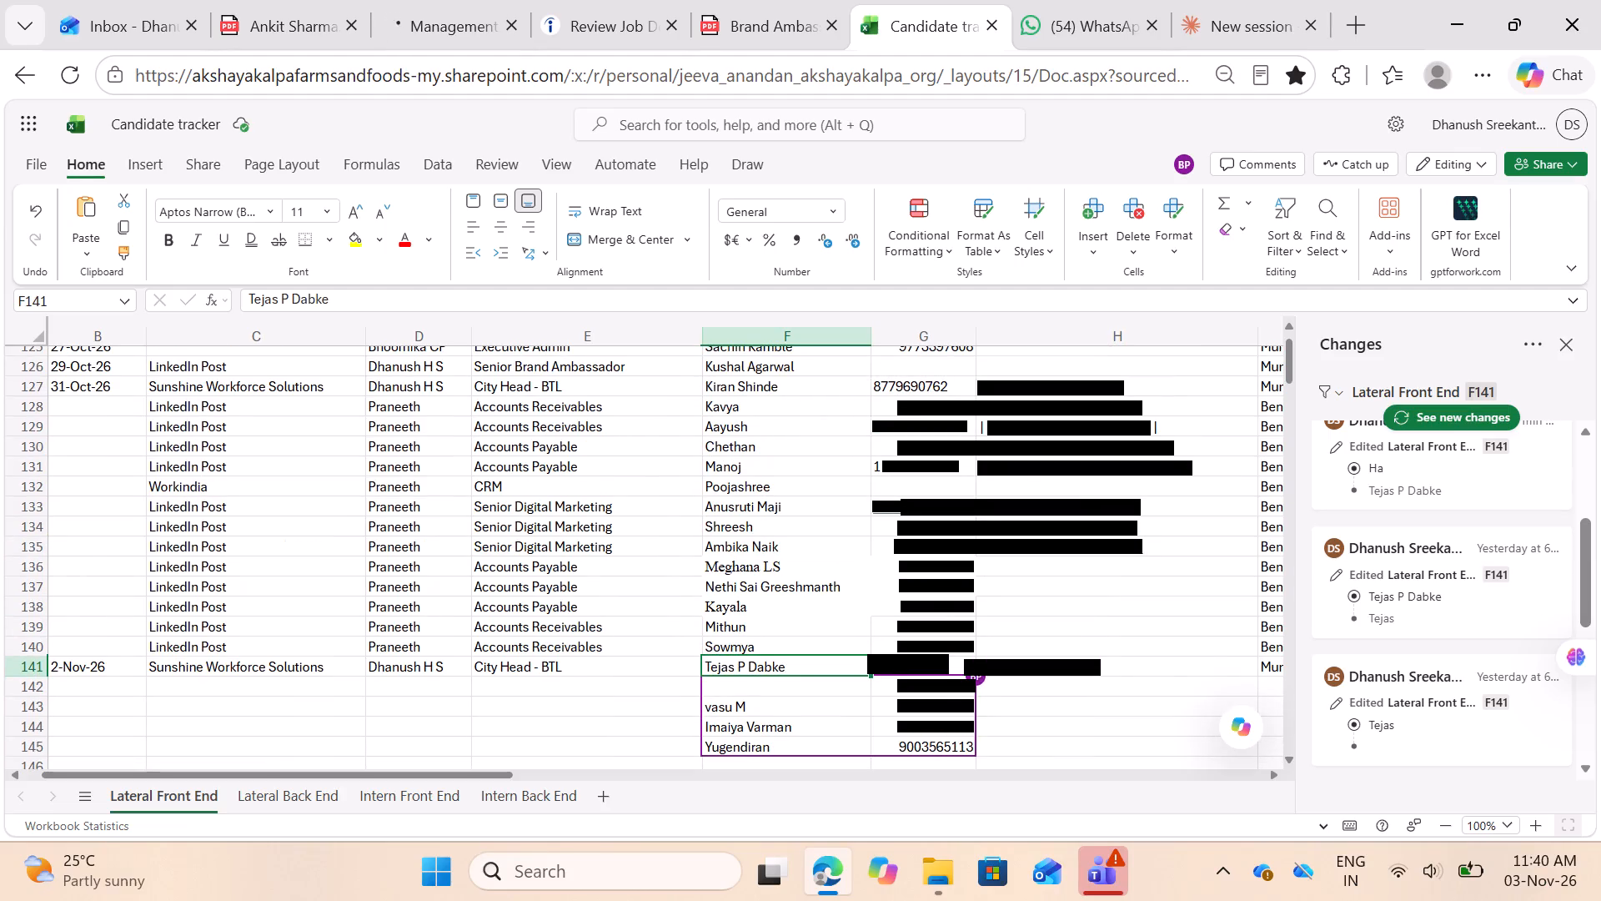
{"action": "left_click", "coordinate": [1055, 709]}
{"action": "scroll", "coordinate": [831, 555], "scroll_direction": "up", "scroll_amount": 2}
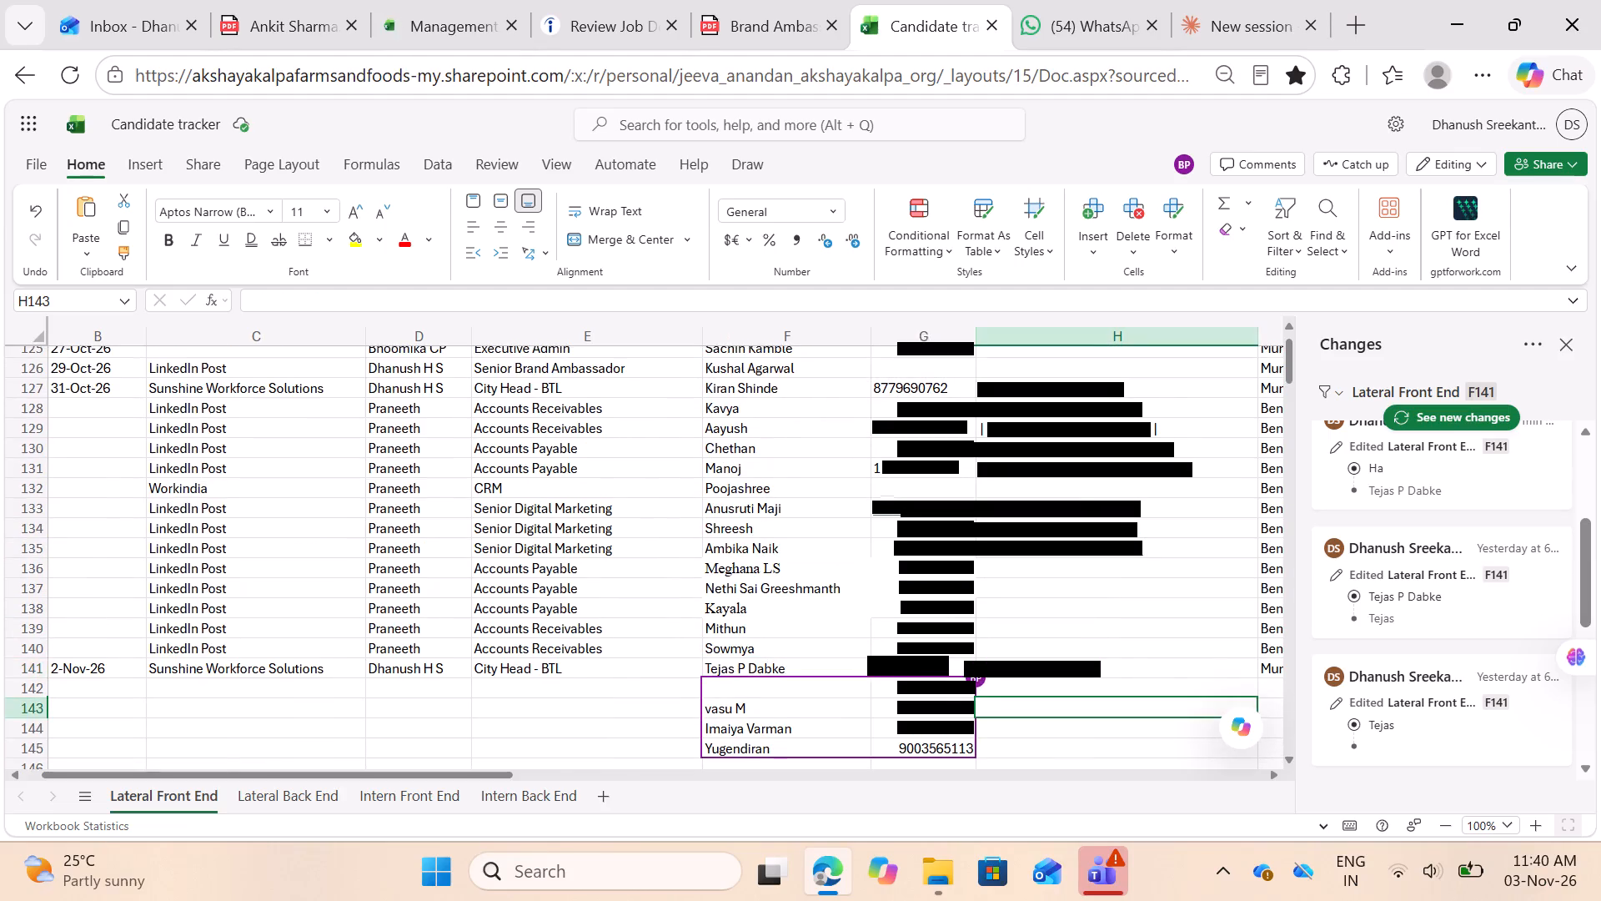
{"action": "scroll", "coordinate": [870, 566], "scroll_direction": "up", "scroll_amount": 1}
{"action": "scroll", "coordinate": [870, 566], "scroll_direction": "down", "scroll_amount": 1}
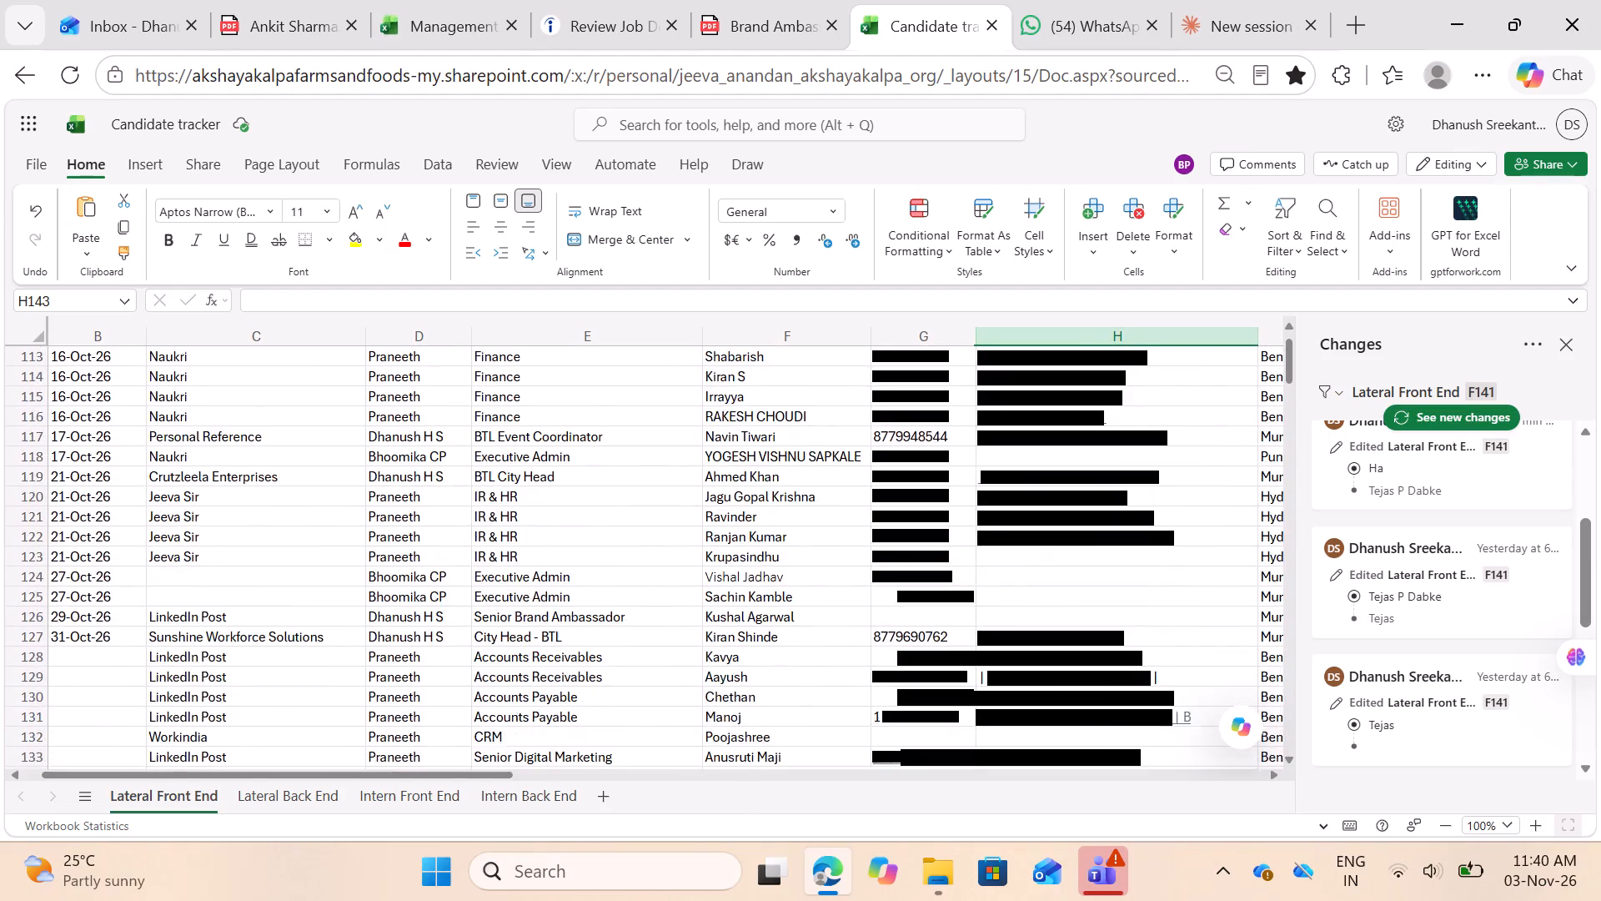
{"action": "scroll", "coordinate": [870, 566], "scroll_direction": "down", "scroll_amount": 2}
{"action": "scroll", "coordinate": [870, 566], "scroll_direction": "up", "scroll_amount": 1}
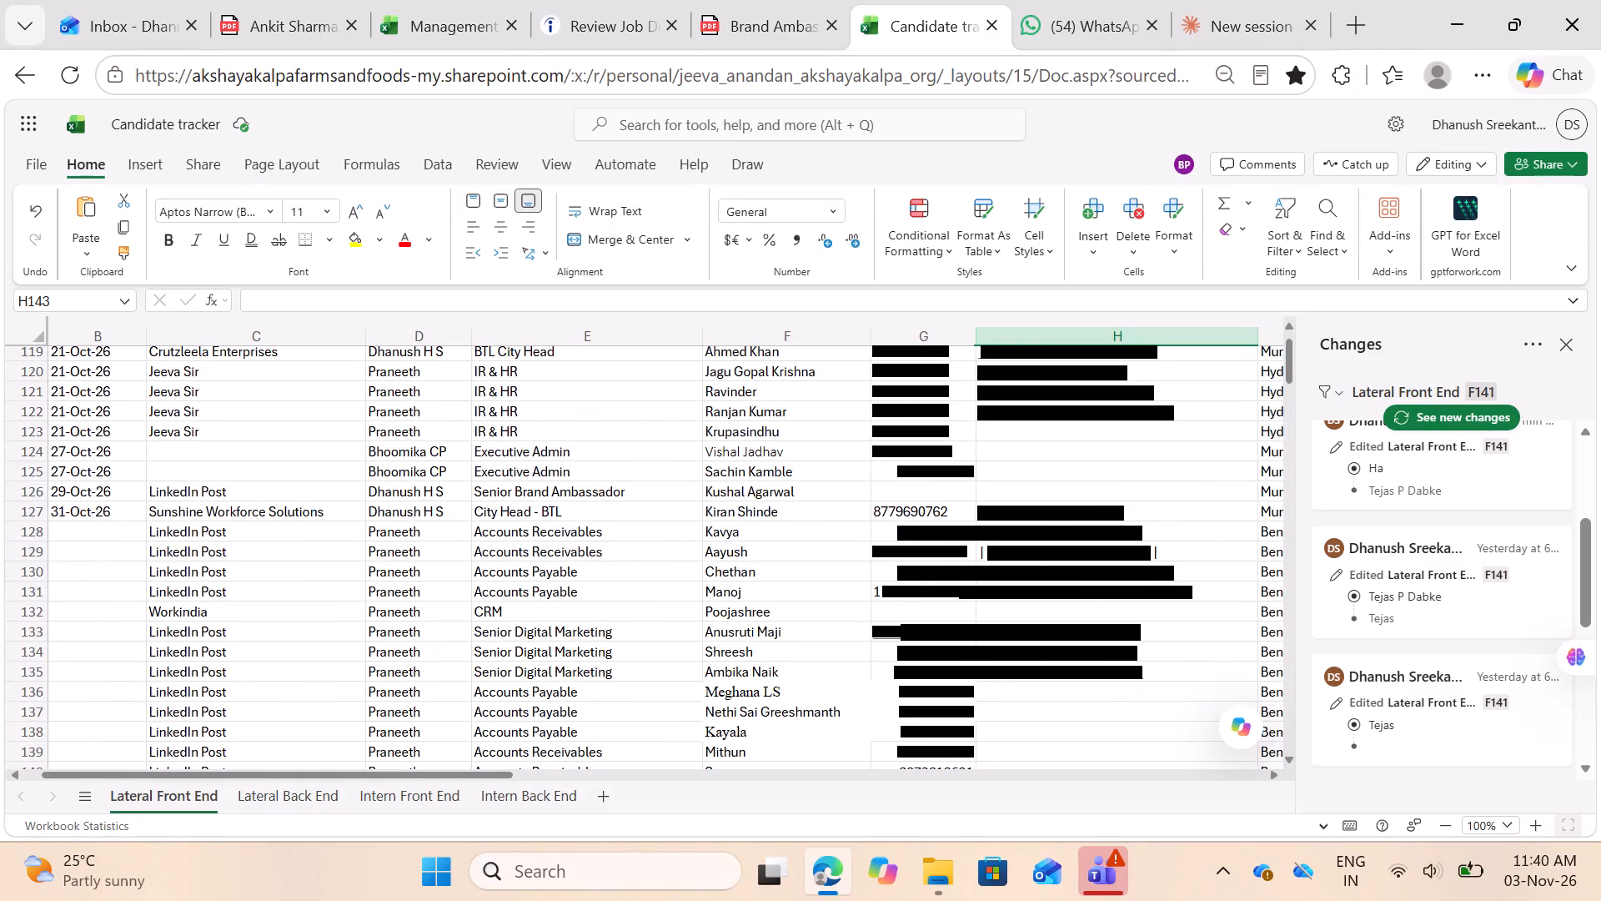
{"action": "scroll", "coordinate": [956, 608], "scroll_direction": "down", "scroll_amount": 2}
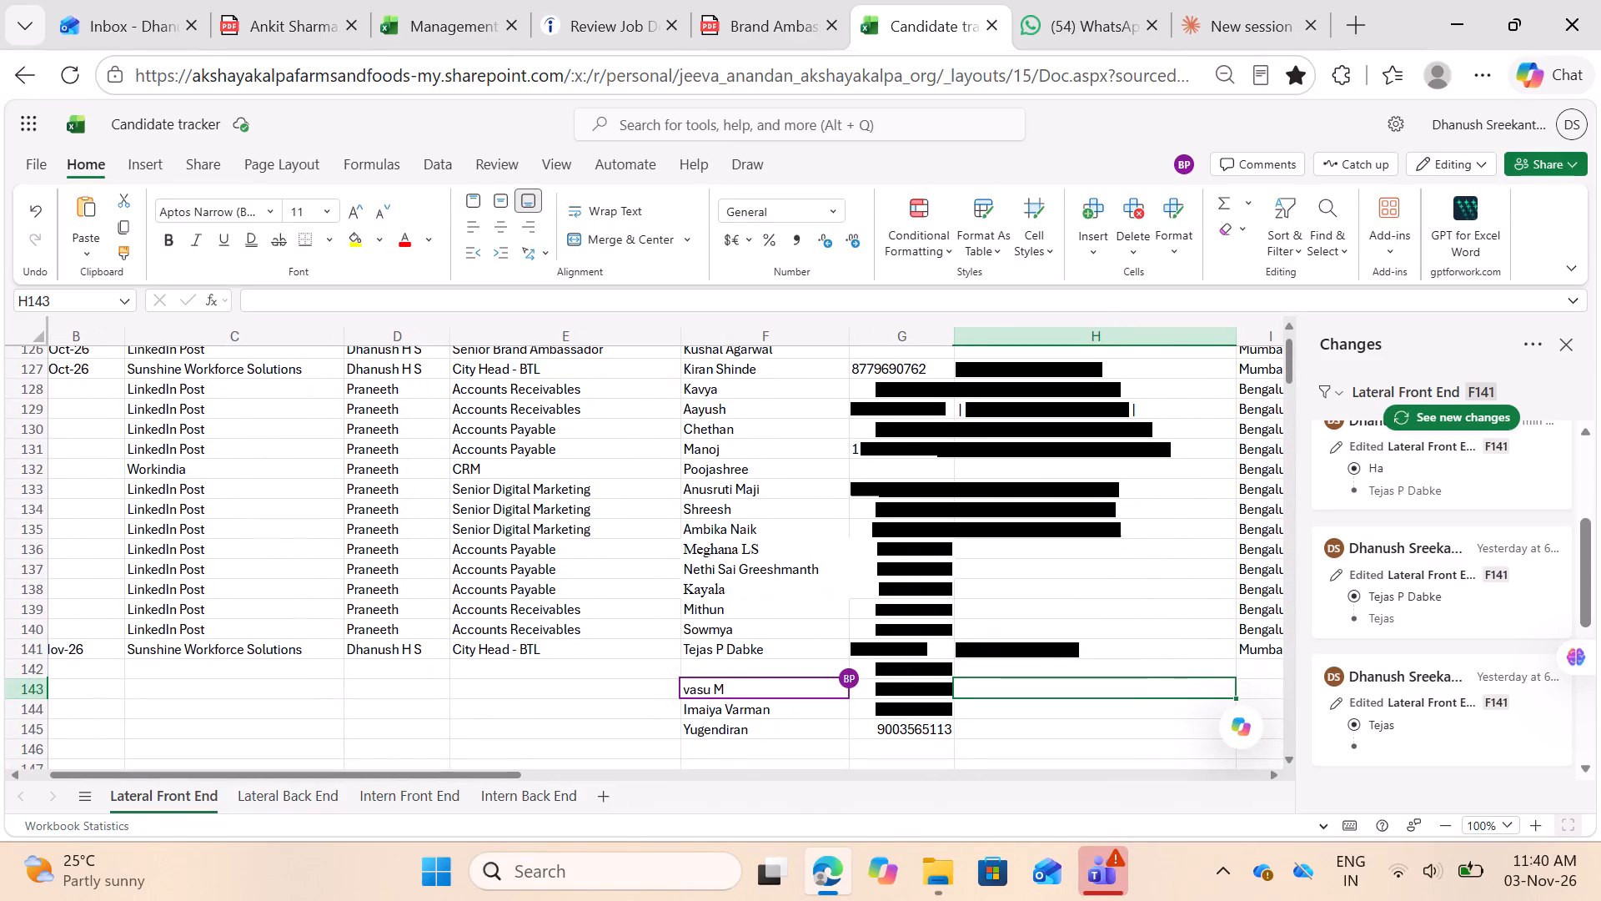
{"action": "scroll", "coordinate": [956, 608], "scroll_direction": "down", "scroll_amount": 1}
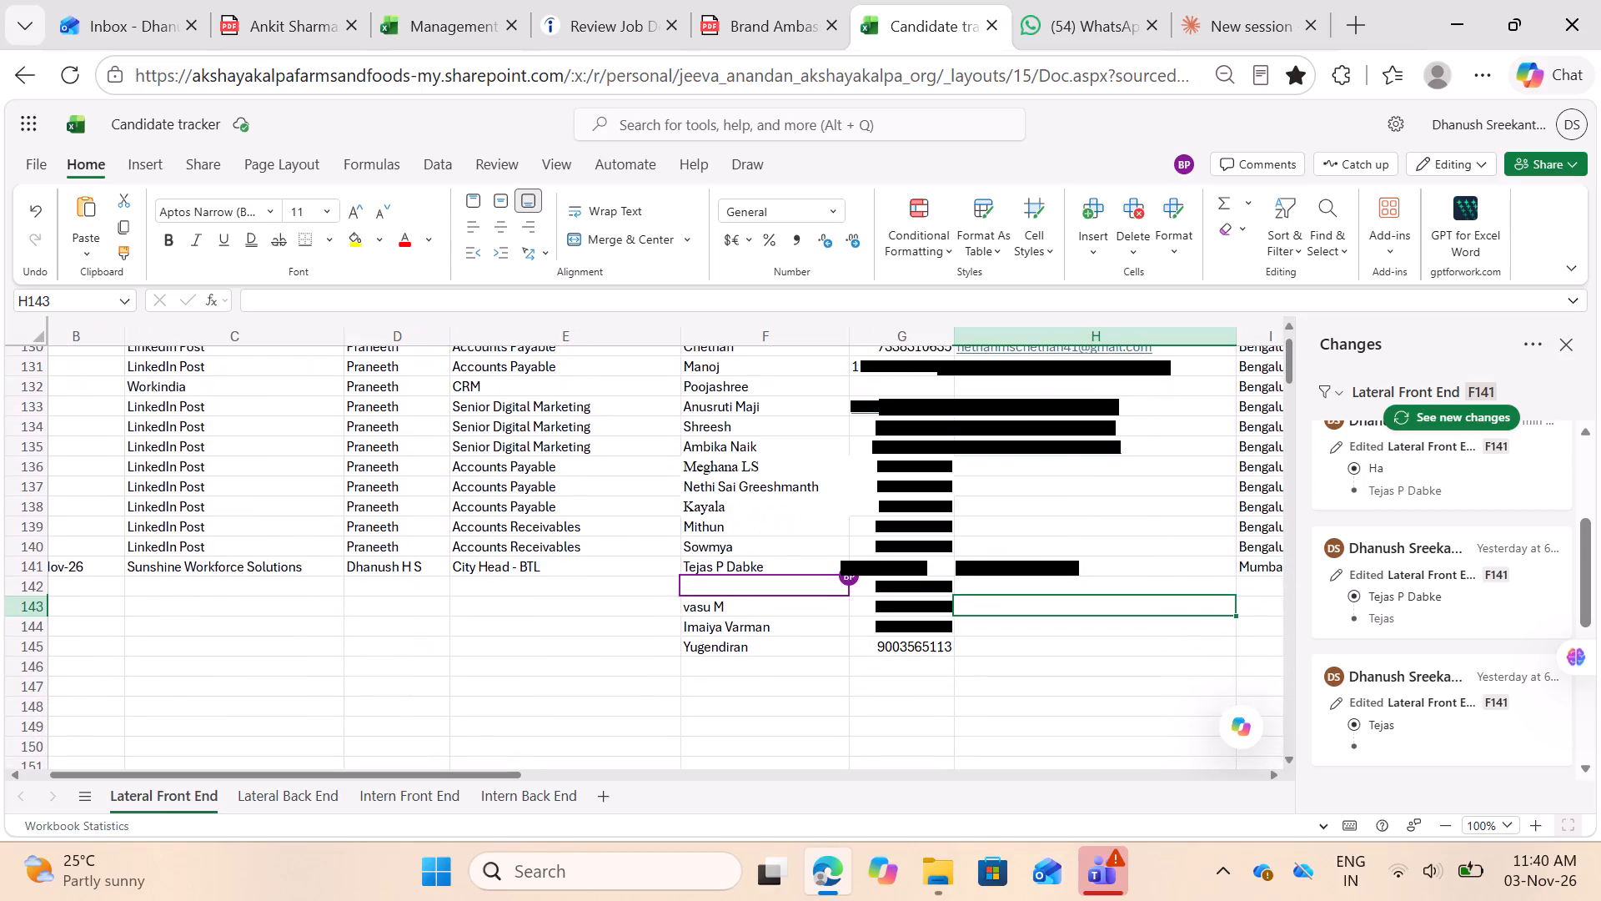
{"action": "scroll", "coordinate": [813, 716], "scroll_direction": "up", "scroll_amount": 2}
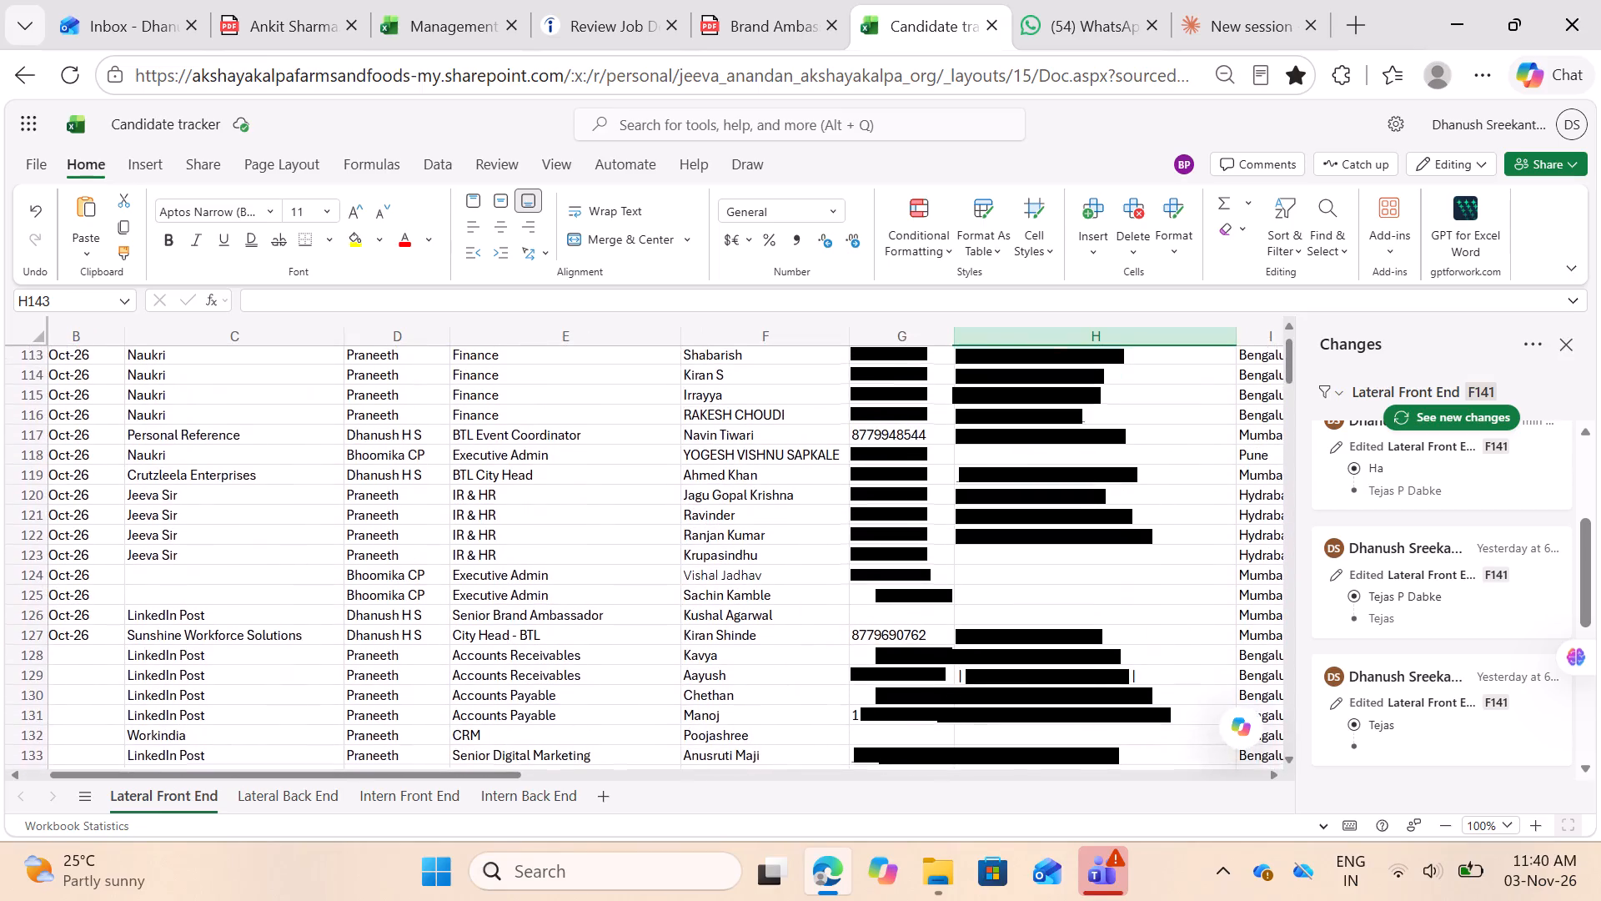
{"action": "scroll", "coordinate": [813, 716], "scroll_direction": "up", "scroll_amount": 1}
{"action": "scroll", "coordinate": [813, 716], "scroll_direction": "down", "scroll_amount": 3}
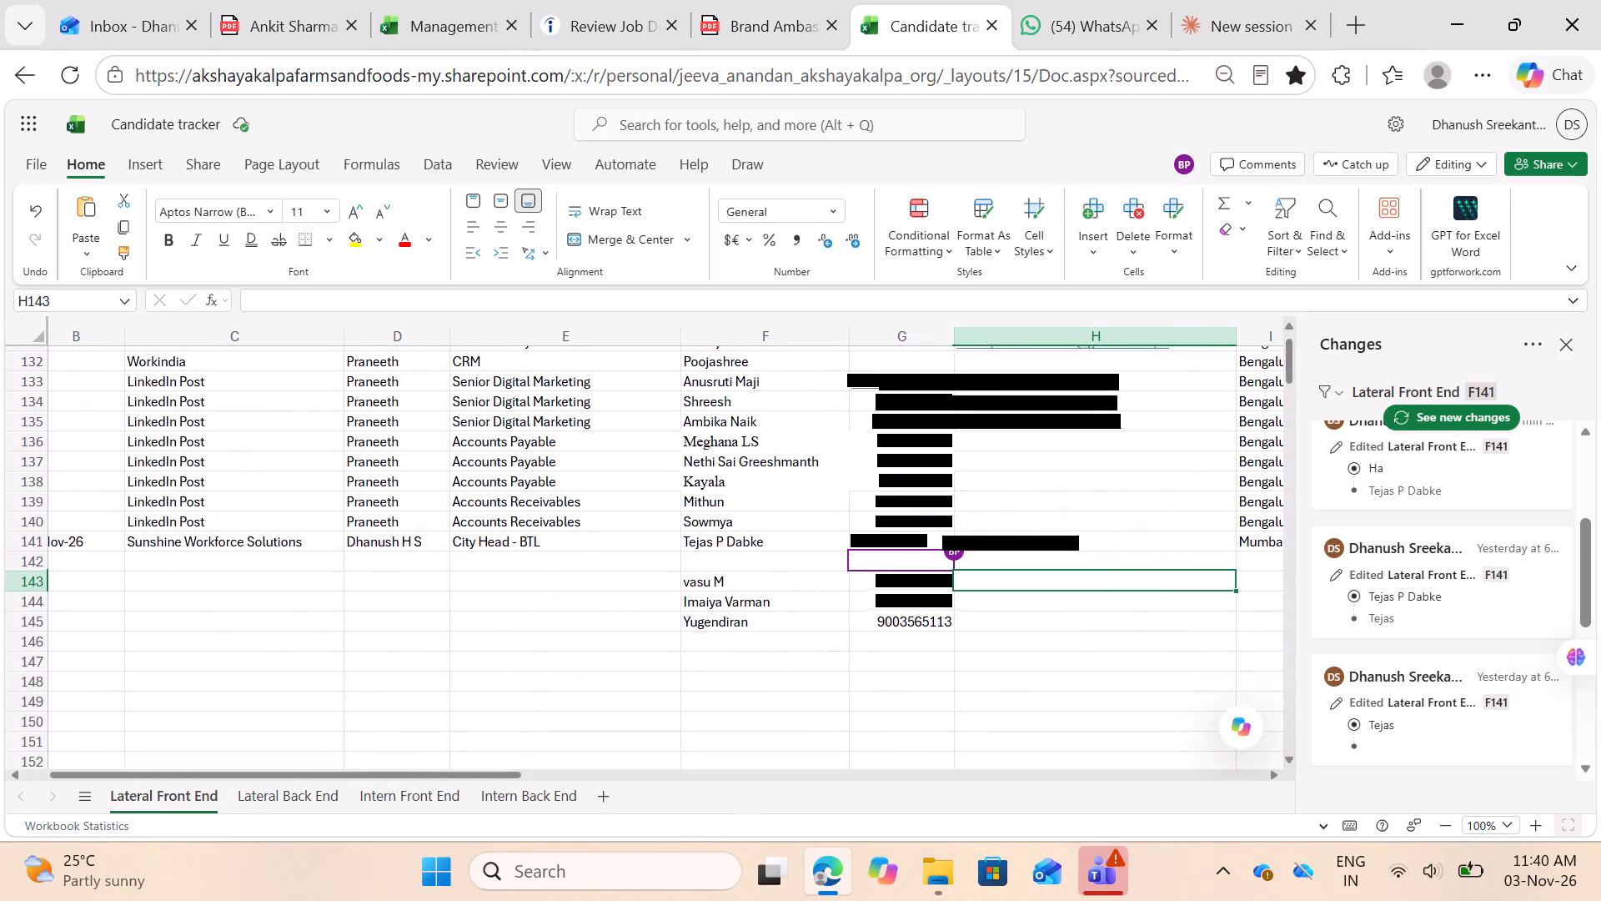
{"action": "scroll", "coordinate": [813, 716], "scroll_direction": "up", "scroll_amount": 1}
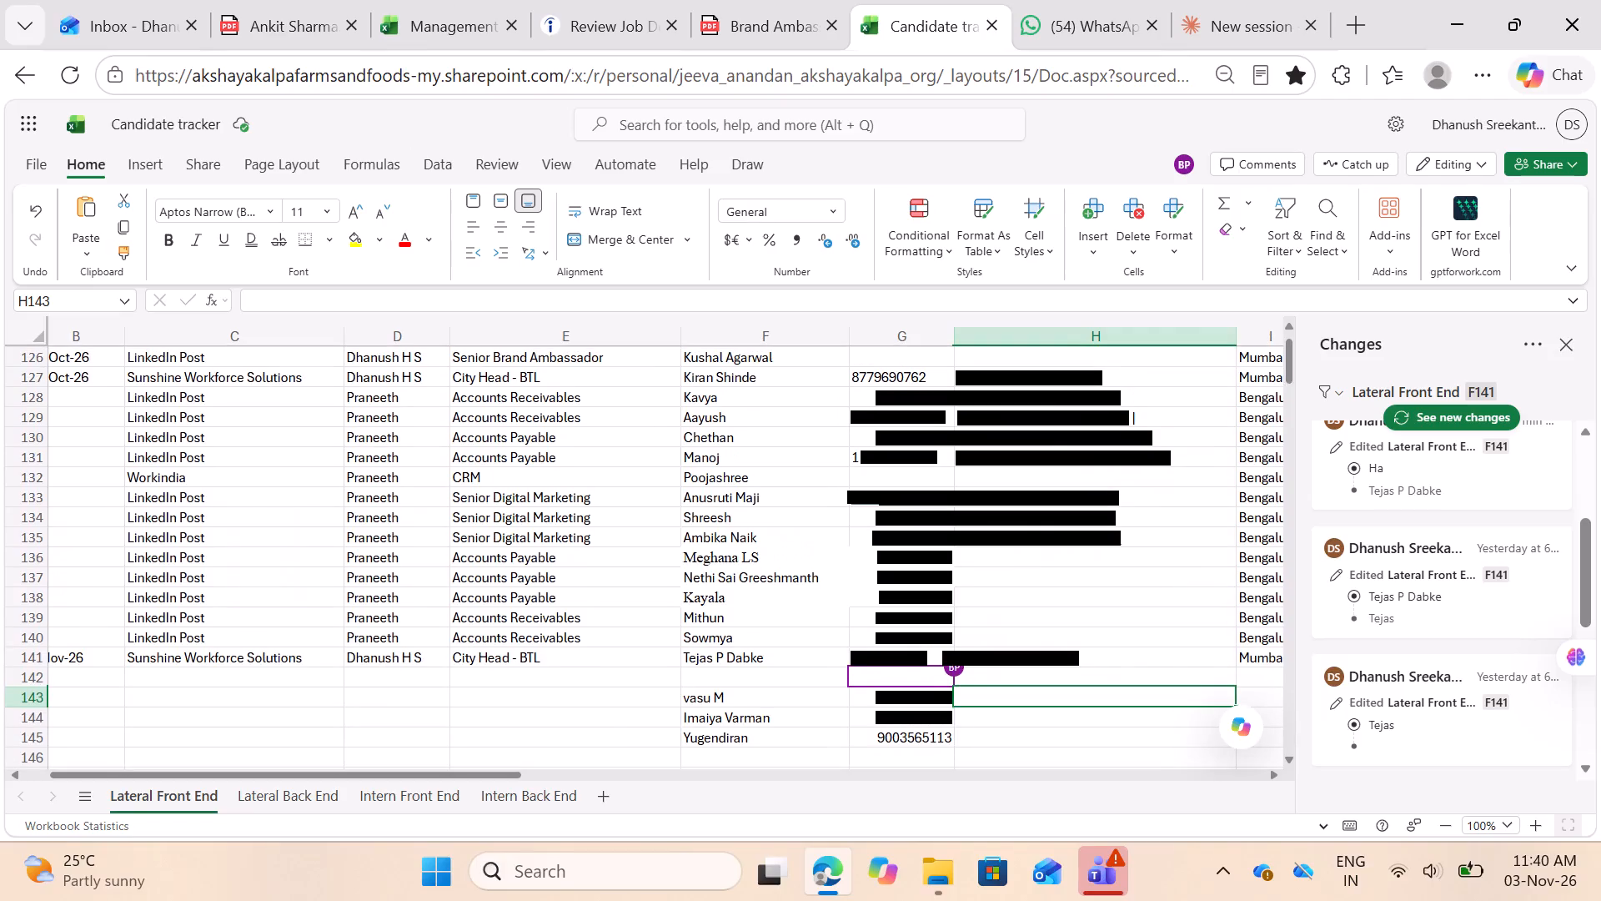
Check the City Head - BTL candidate's details in row 141 across the location, qualification, experience, notice period and status columns.
{"action": "left_click", "coordinate": [778, 658]}
{"action": "left_click", "coordinate": [602, 717]}
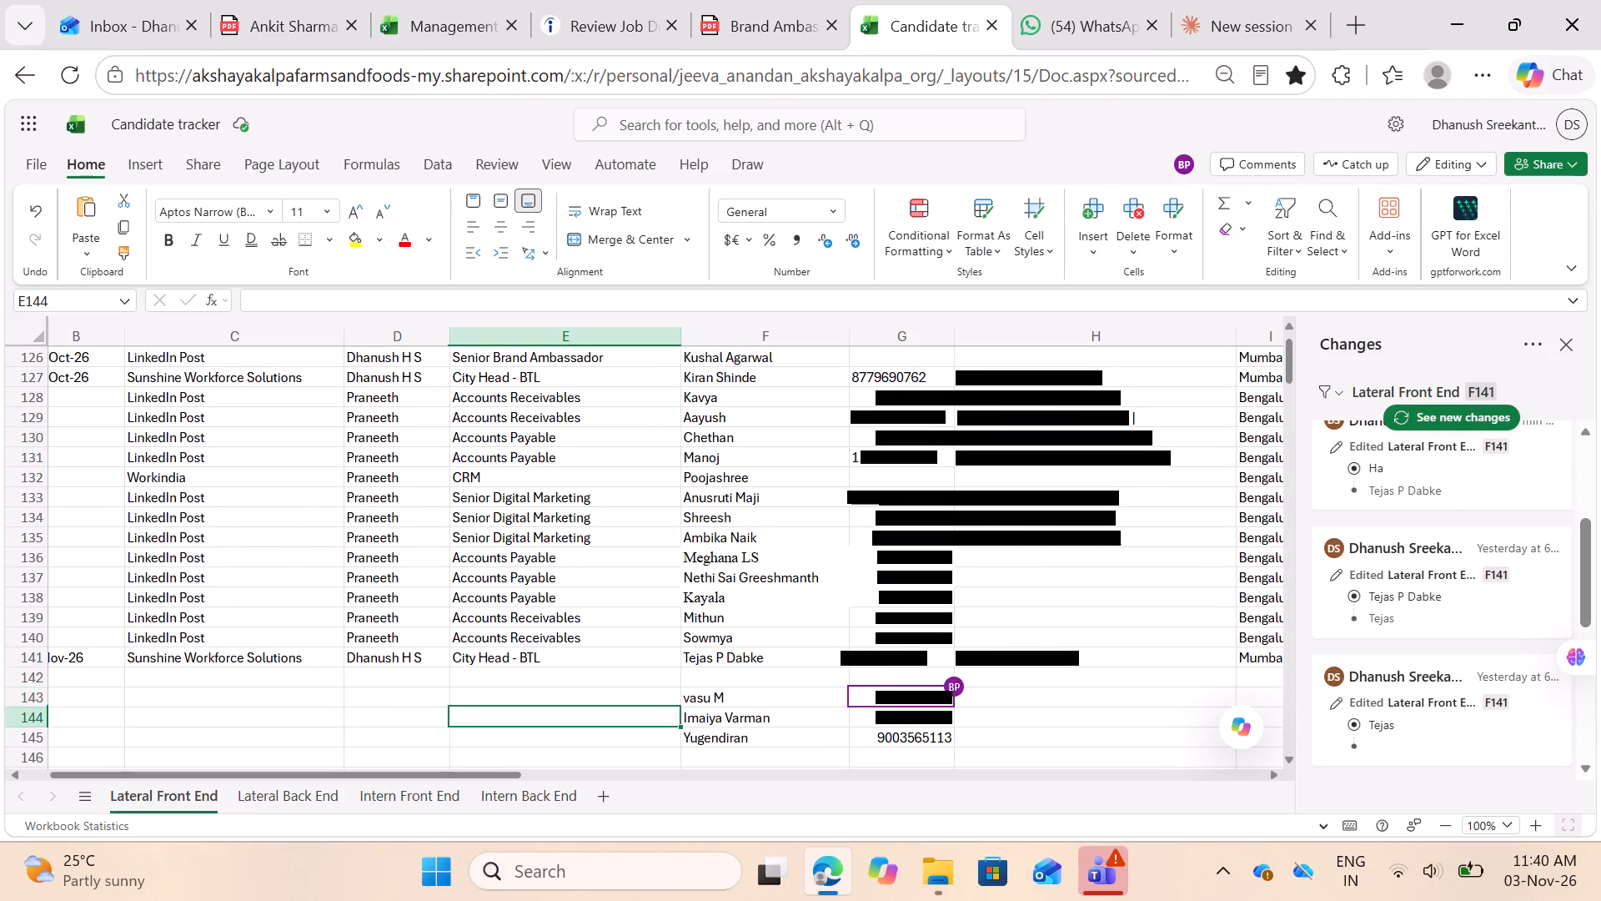
{"action": "left_click", "coordinate": [606, 651]}
{"action": "scroll", "coordinate": [613, 687], "scroll_direction": "left", "scroll_amount": 2}
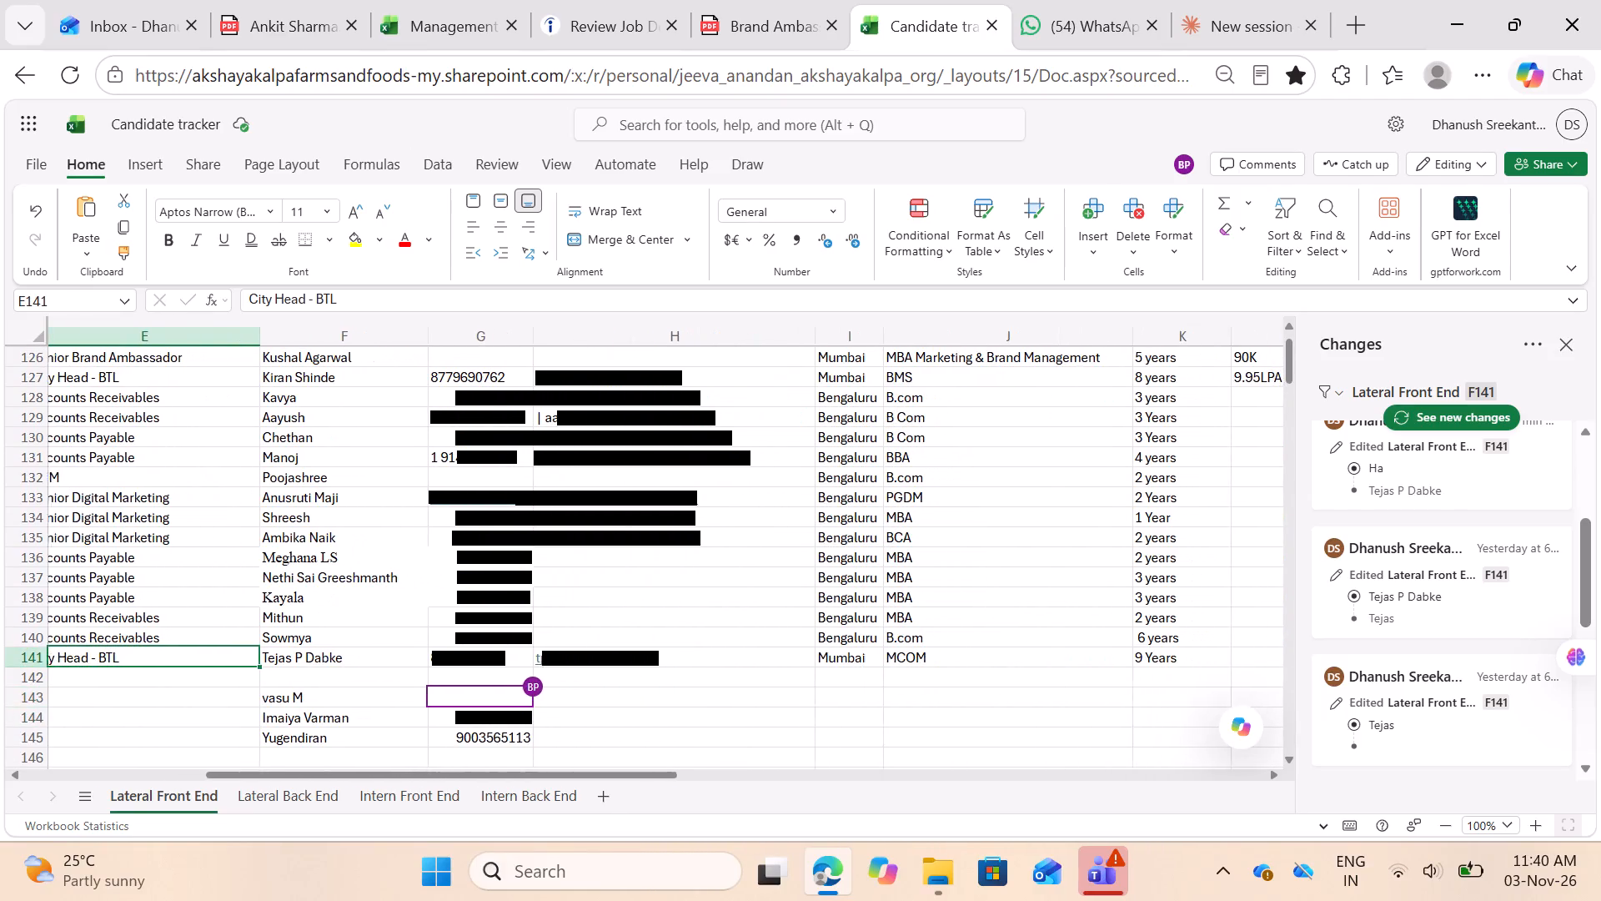
{"action": "scroll", "coordinate": [613, 687], "scroll_direction": "left", "scroll_amount": 2}
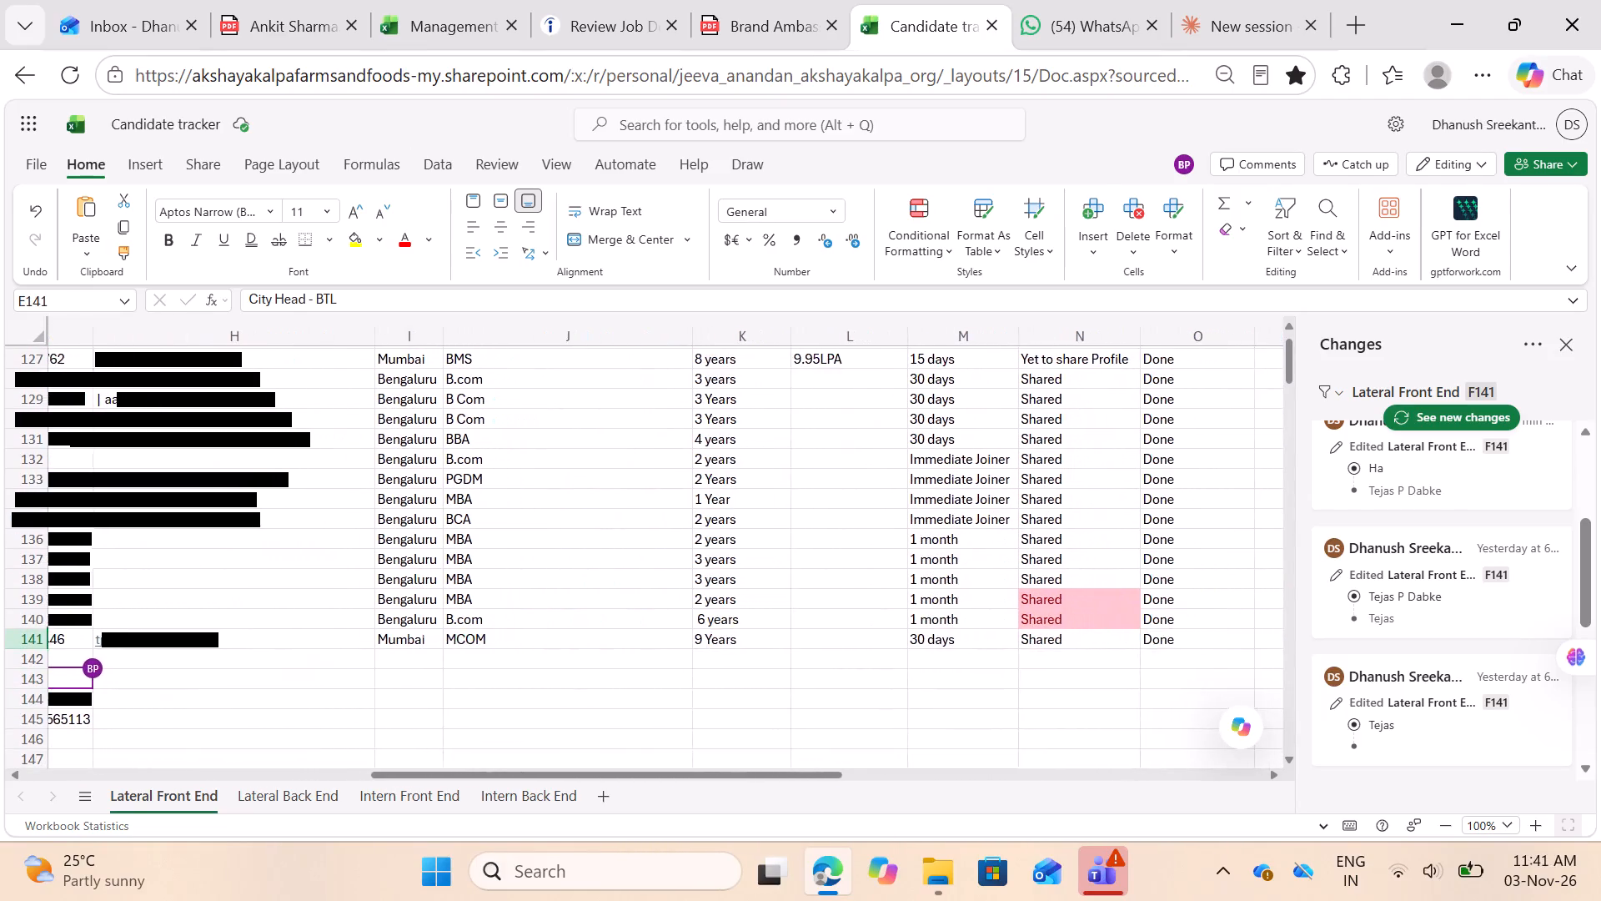
{"action": "scroll", "coordinate": [613, 687], "scroll_direction": "left", "scroll_amount": 3}
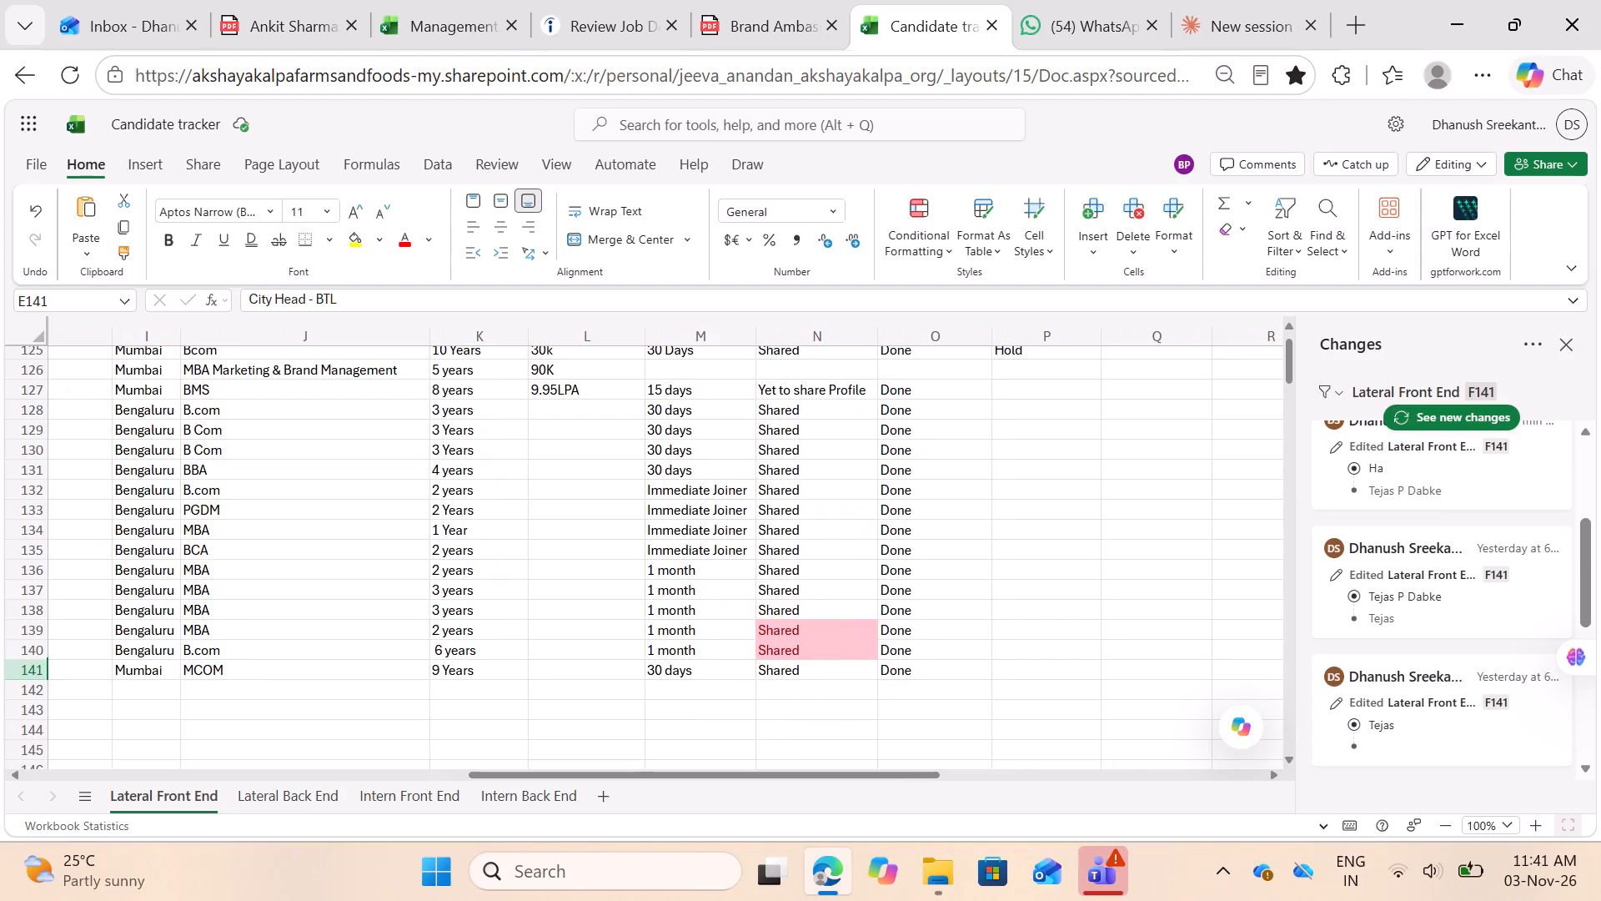
Check the date, source, recruiter and position details of the City Head - BTL entry in row 141 alongside the neighbouring entries.
{"action": "scroll", "coordinate": [613, 687], "scroll_direction": "right", "scroll_amount": 6}
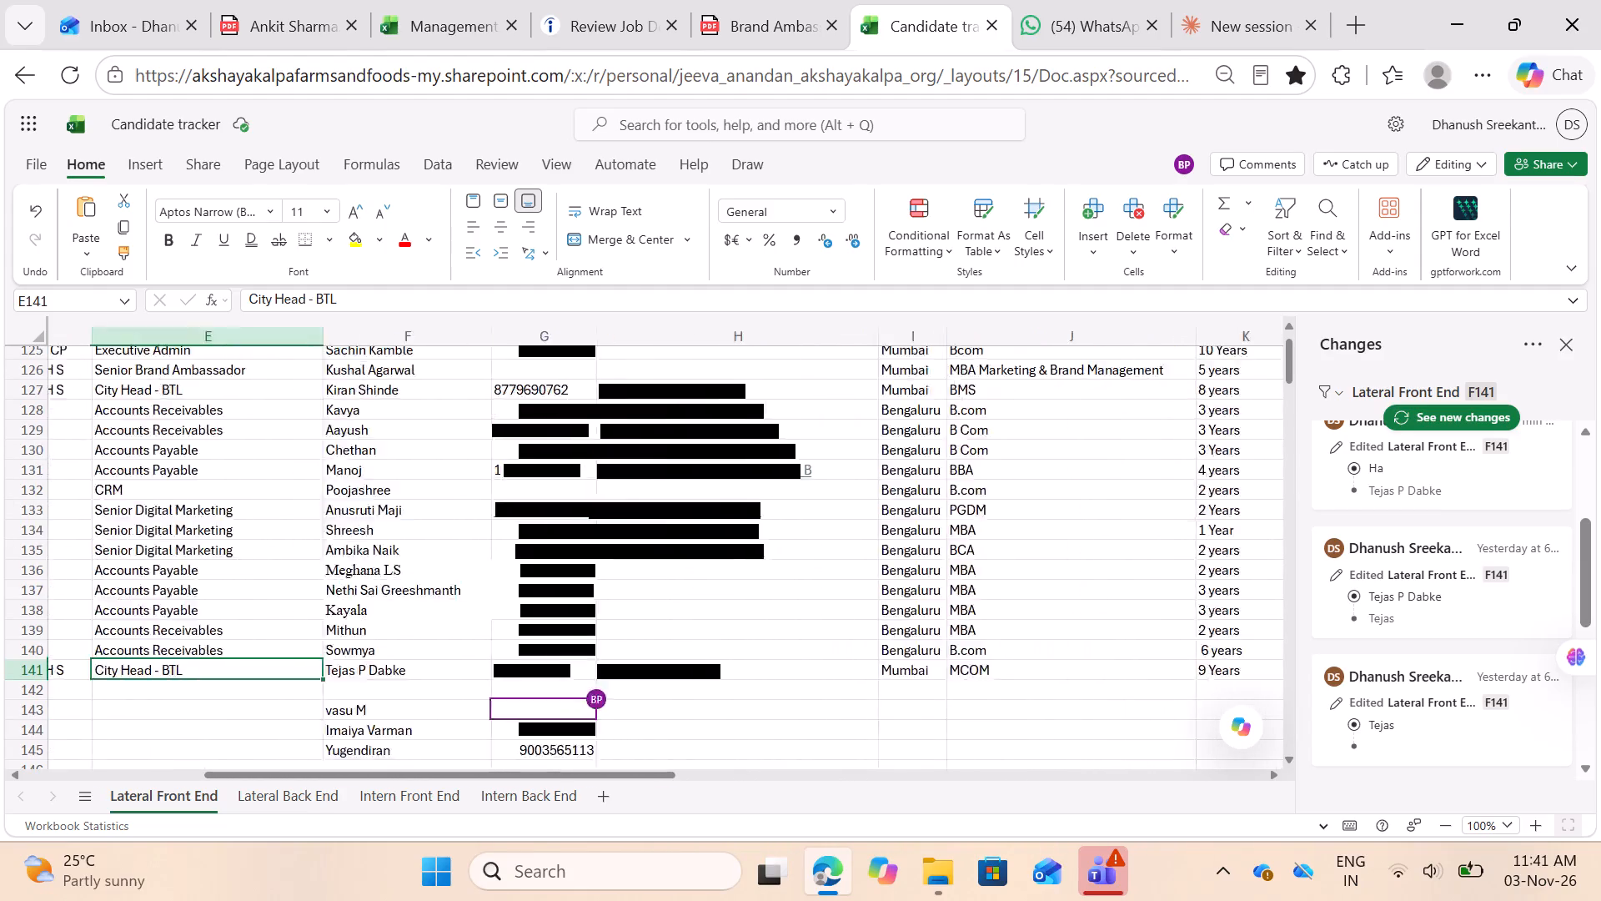
{"action": "scroll", "coordinate": [613, 687], "scroll_direction": "right", "scroll_amount": 4}
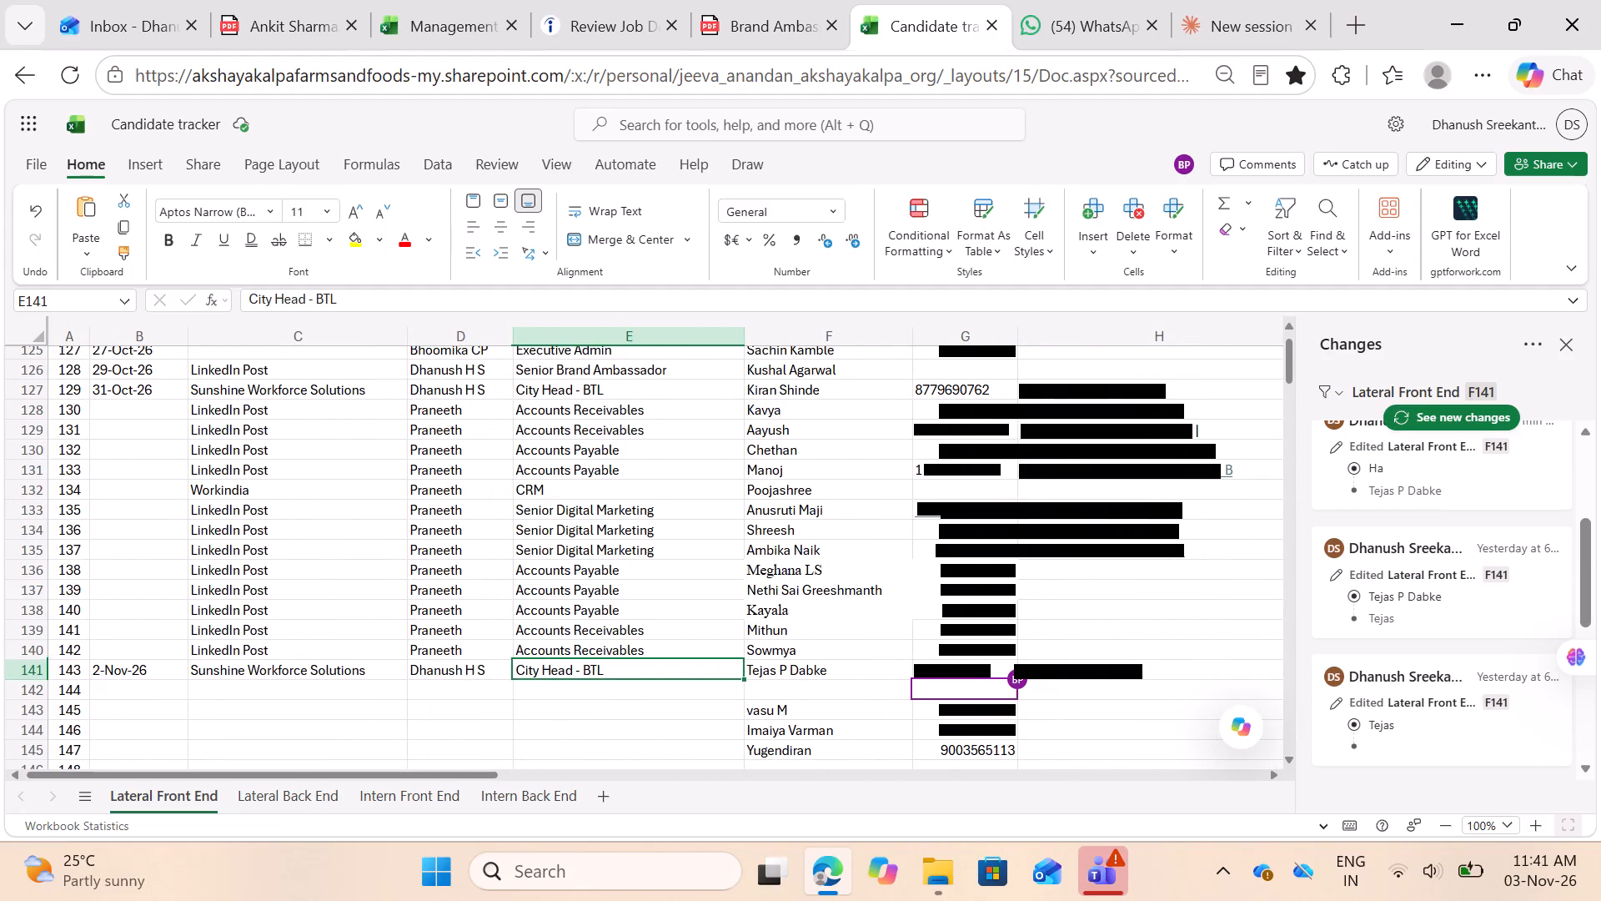
{"action": "left_click", "coordinate": [442, 672]}
{"action": "left_click", "coordinate": [339, 667]}
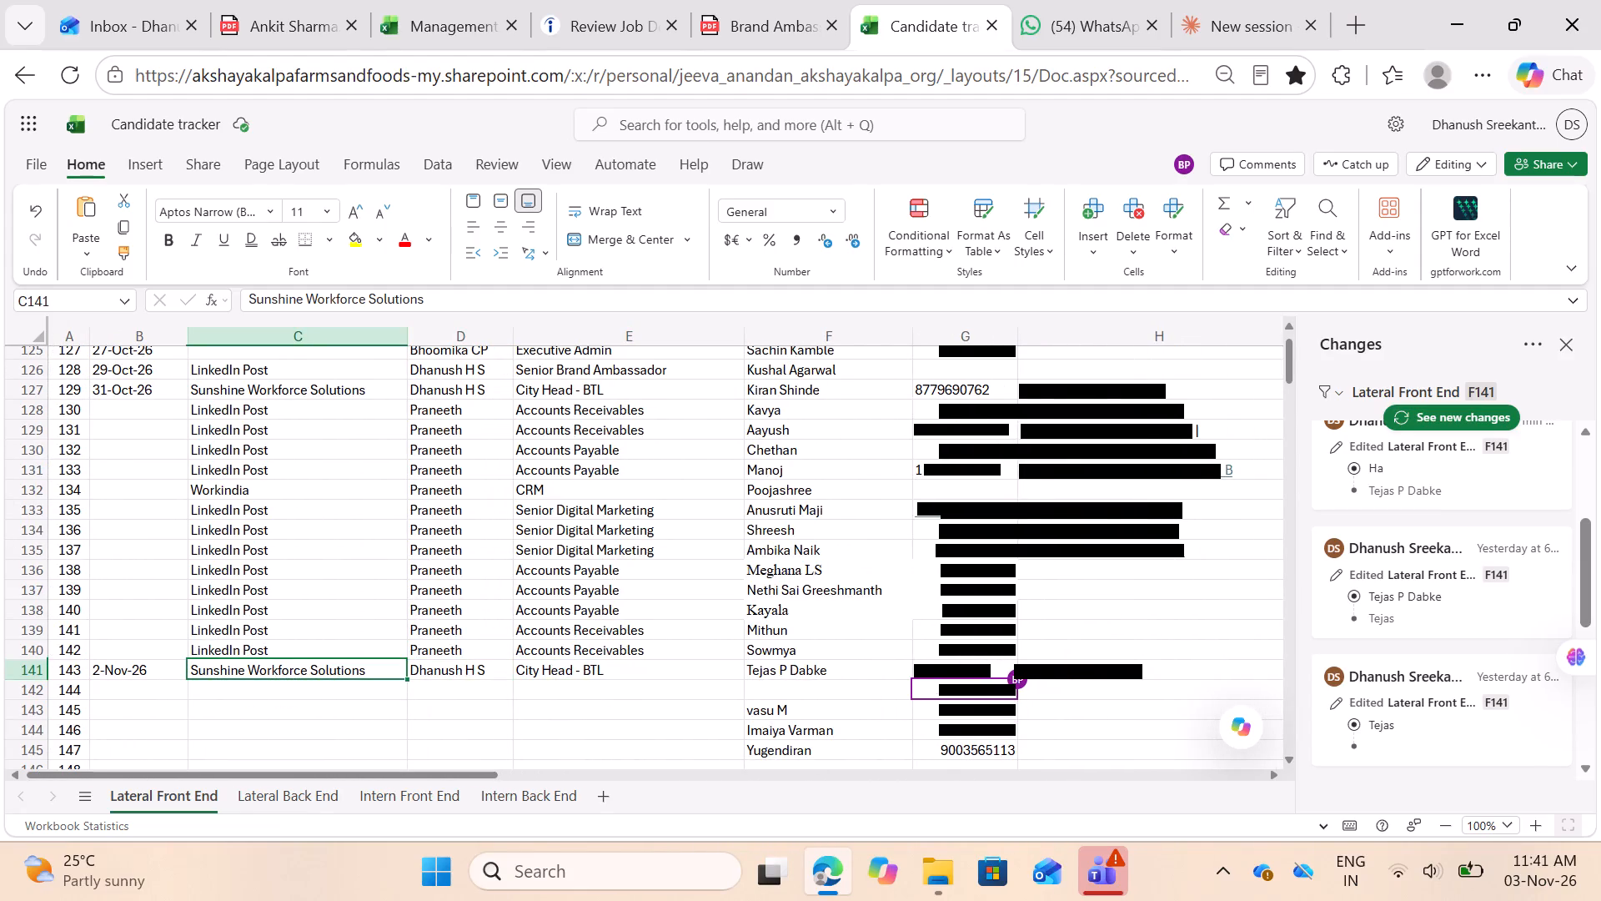
{"action": "scroll", "coordinate": [505, 619], "scroll_direction": "up", "scroll_amount": 1}
{"action": "scroll", "coordinate": [519, 611], "scroll_direction": "down", "scroll_amount": 2}
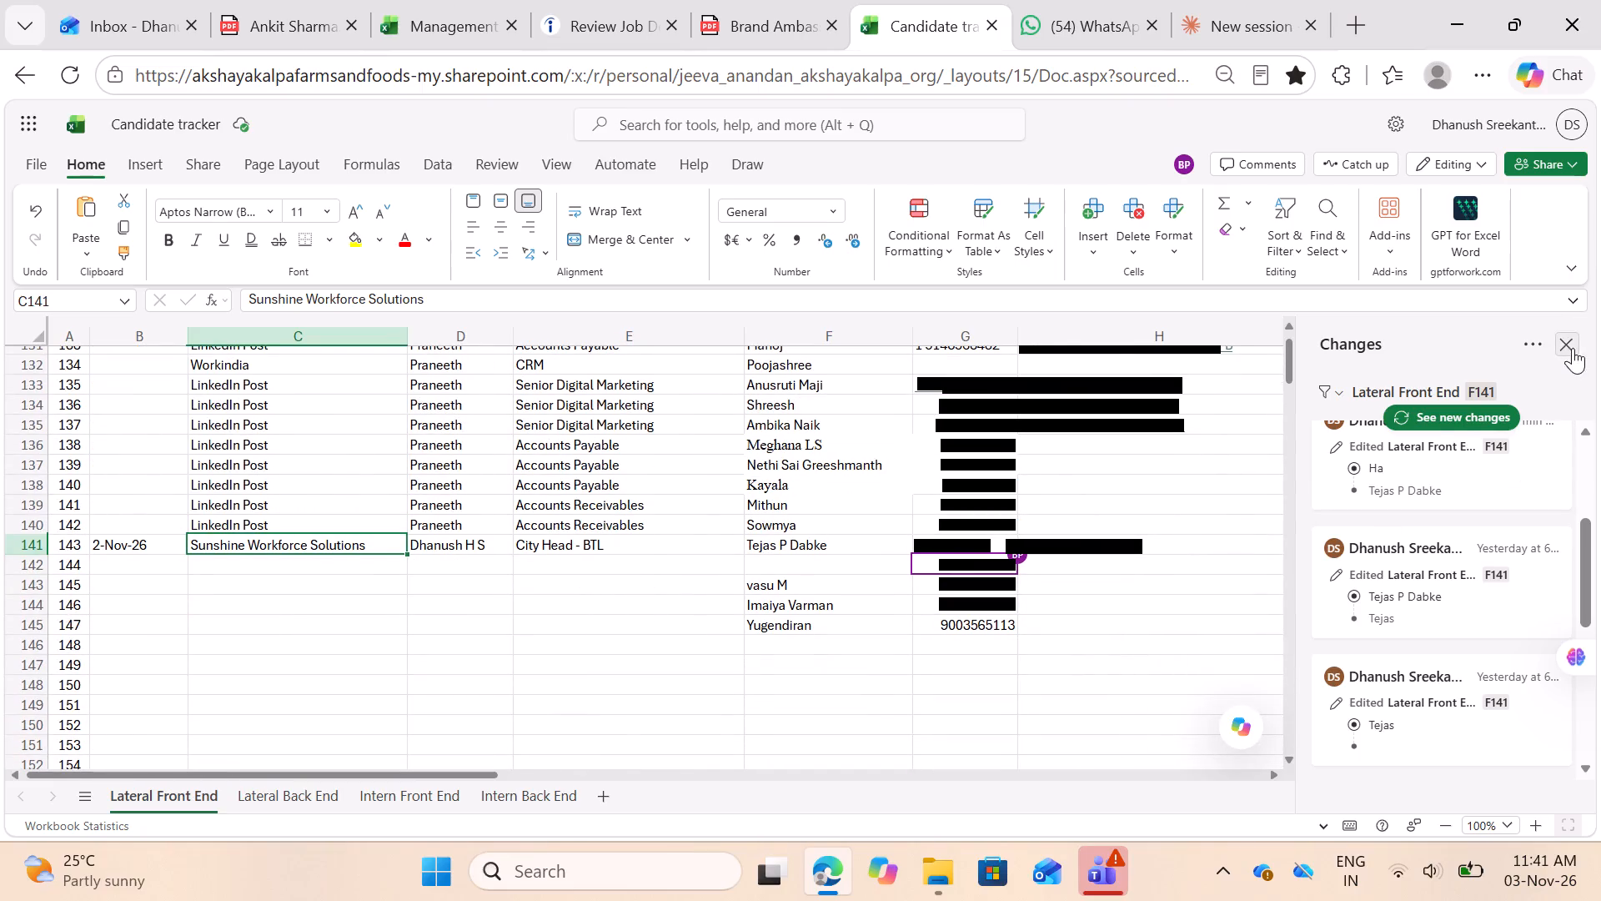
Close the change history for cell F141 and look over the latest candidate rows.
{"action": "left_click", "coordinate": [1573, 348]}
{"action": "scroll", "coordinate": [594, 495], "scroll_direction": "up", "scroll_amount": 2}
{"action": "scroll", "coordinate": [594, 495], "scroll_direction": "down", "scroll_amount": 2}
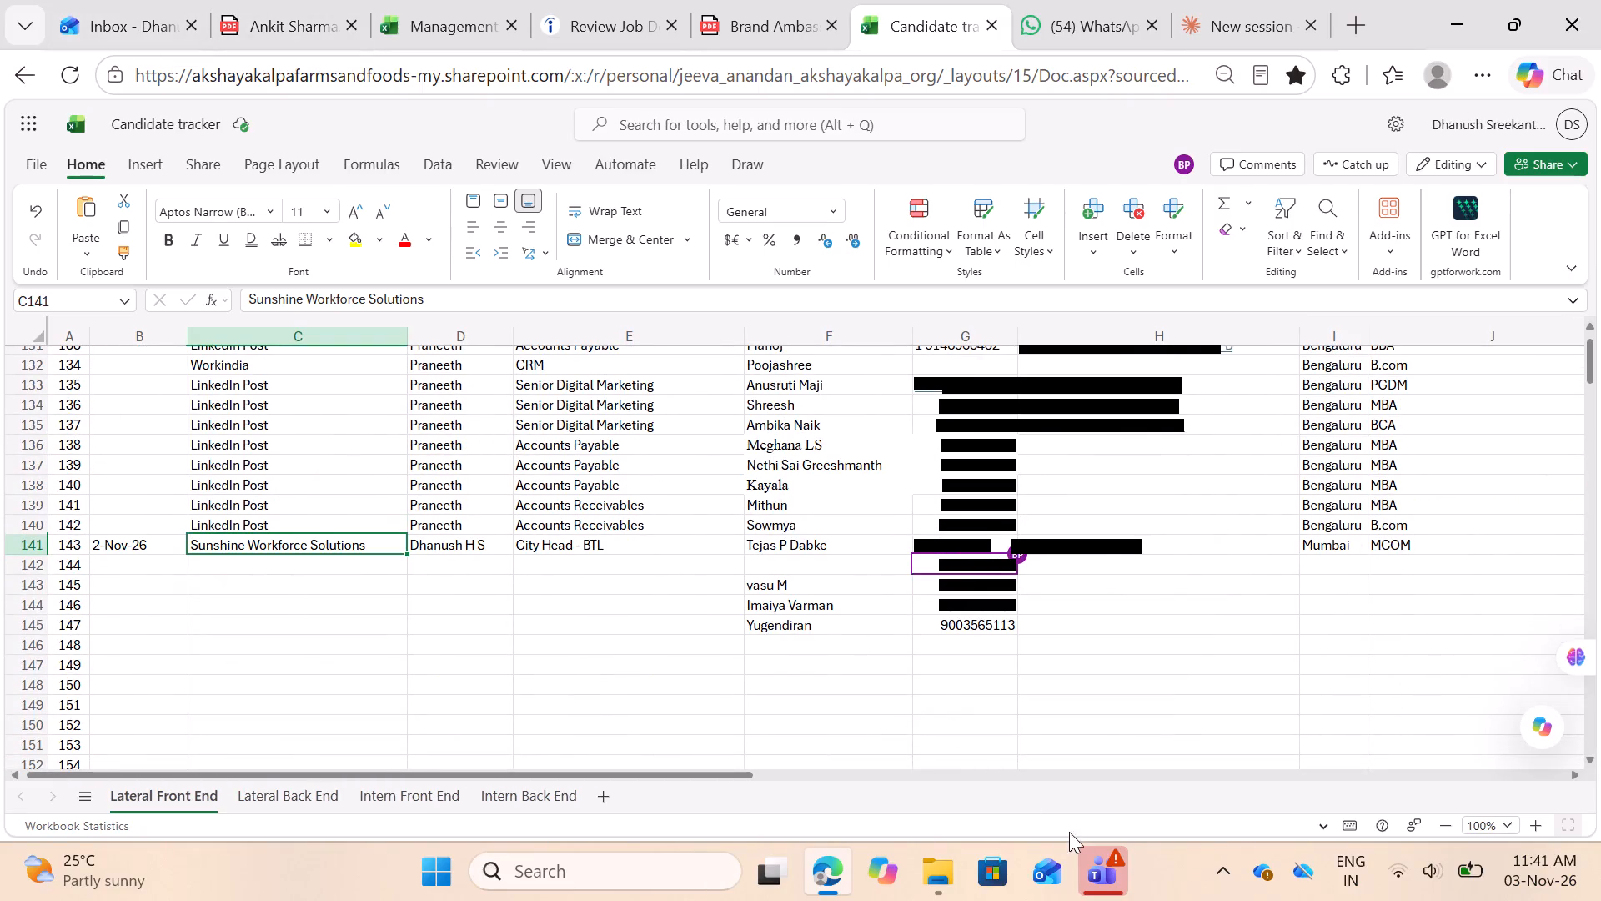
Show the hidden background app icons in the Windows system tray.
{"action": "left_click", "coordinate": [1223, 864]}
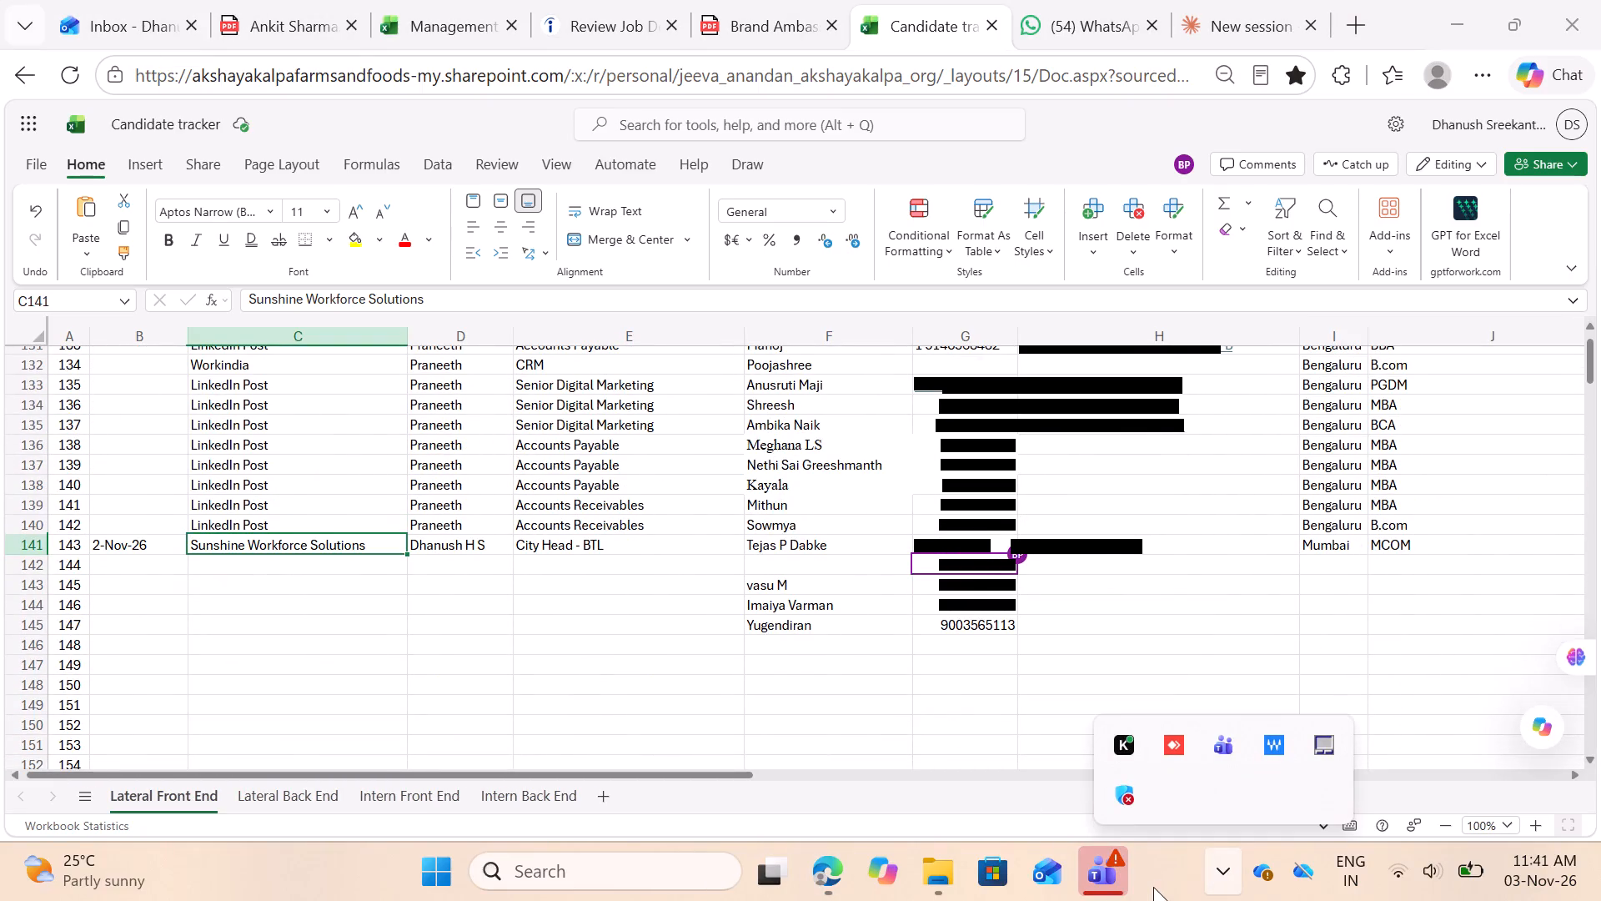
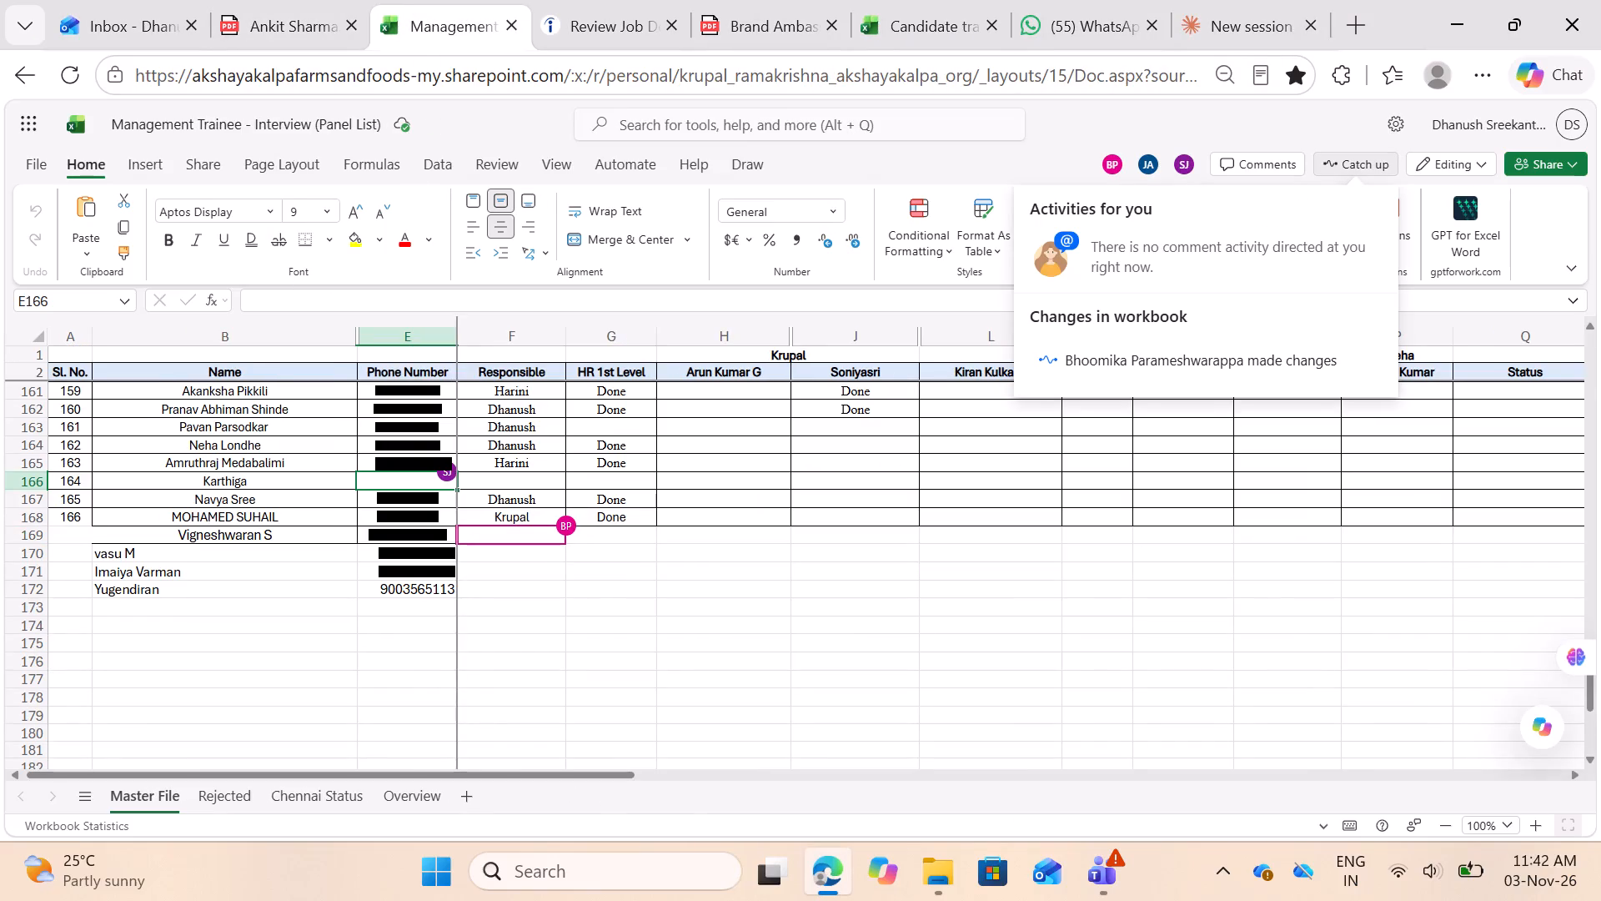
Examine the newest candidates' responsible recruiter and interview round entries in the Master File sheet, and dismiss the workbook activity overview.
{"action": "scroll", "coordinate": [577, 633], "scroll_direction": "right", "scroll_amount": 6}
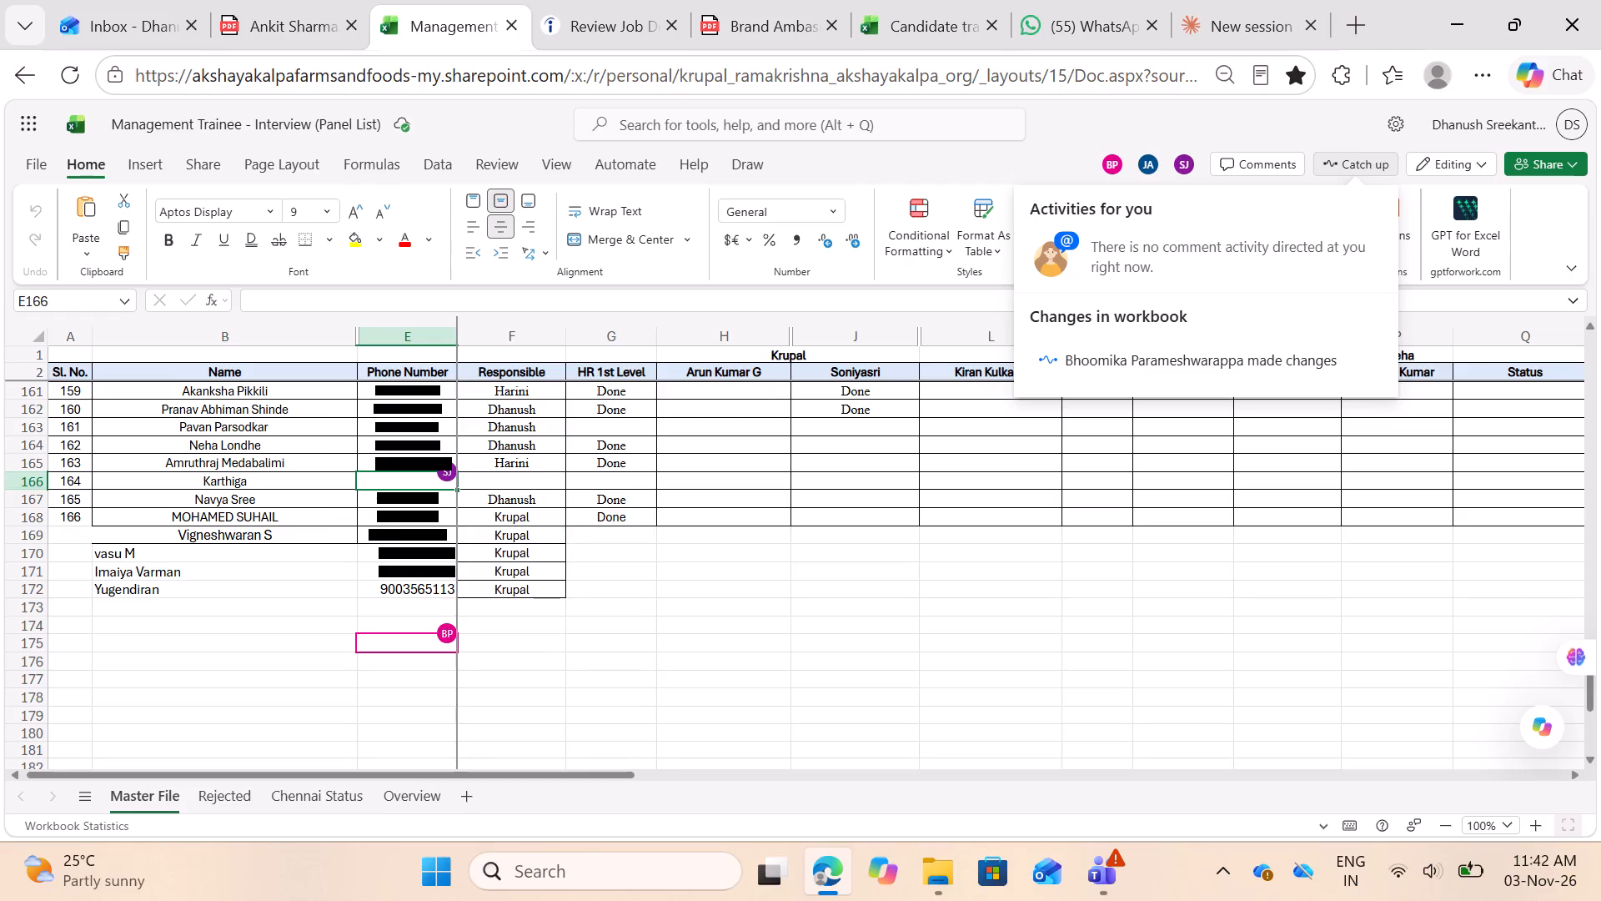
{"action": "scroll", "coordinate": [767, 603], "scroll_direction": "up", "scroll_amount": 2}
{"action": "scroll", "coordinate": [767, 603], "scroll_direction": "right", "scroll_amount": 2}
{"action": "scroll", "coordinate": [767, 603], "scroll_direction": "up", "scroll_amount": 1}
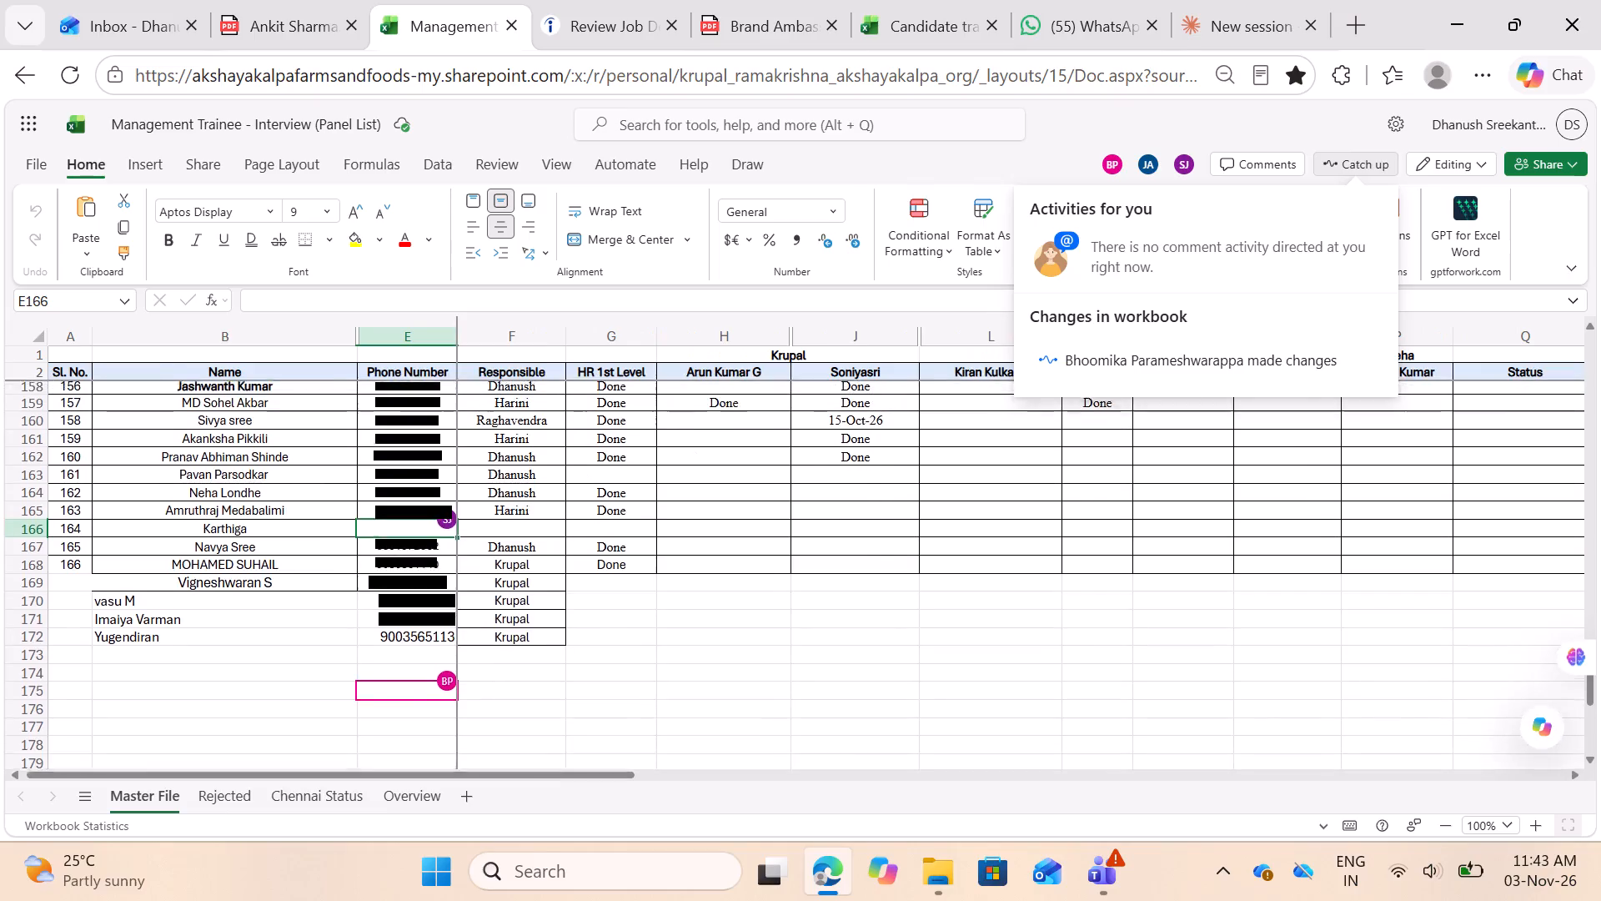
{"action": "scroll", "coordinate": [767, 603], "scroll_direction": "up", "scroll_amount": 2}
{"action": "scroll", "coordinate": [767, 603], "scroll_direction": "down", "scroll_amount": 1}
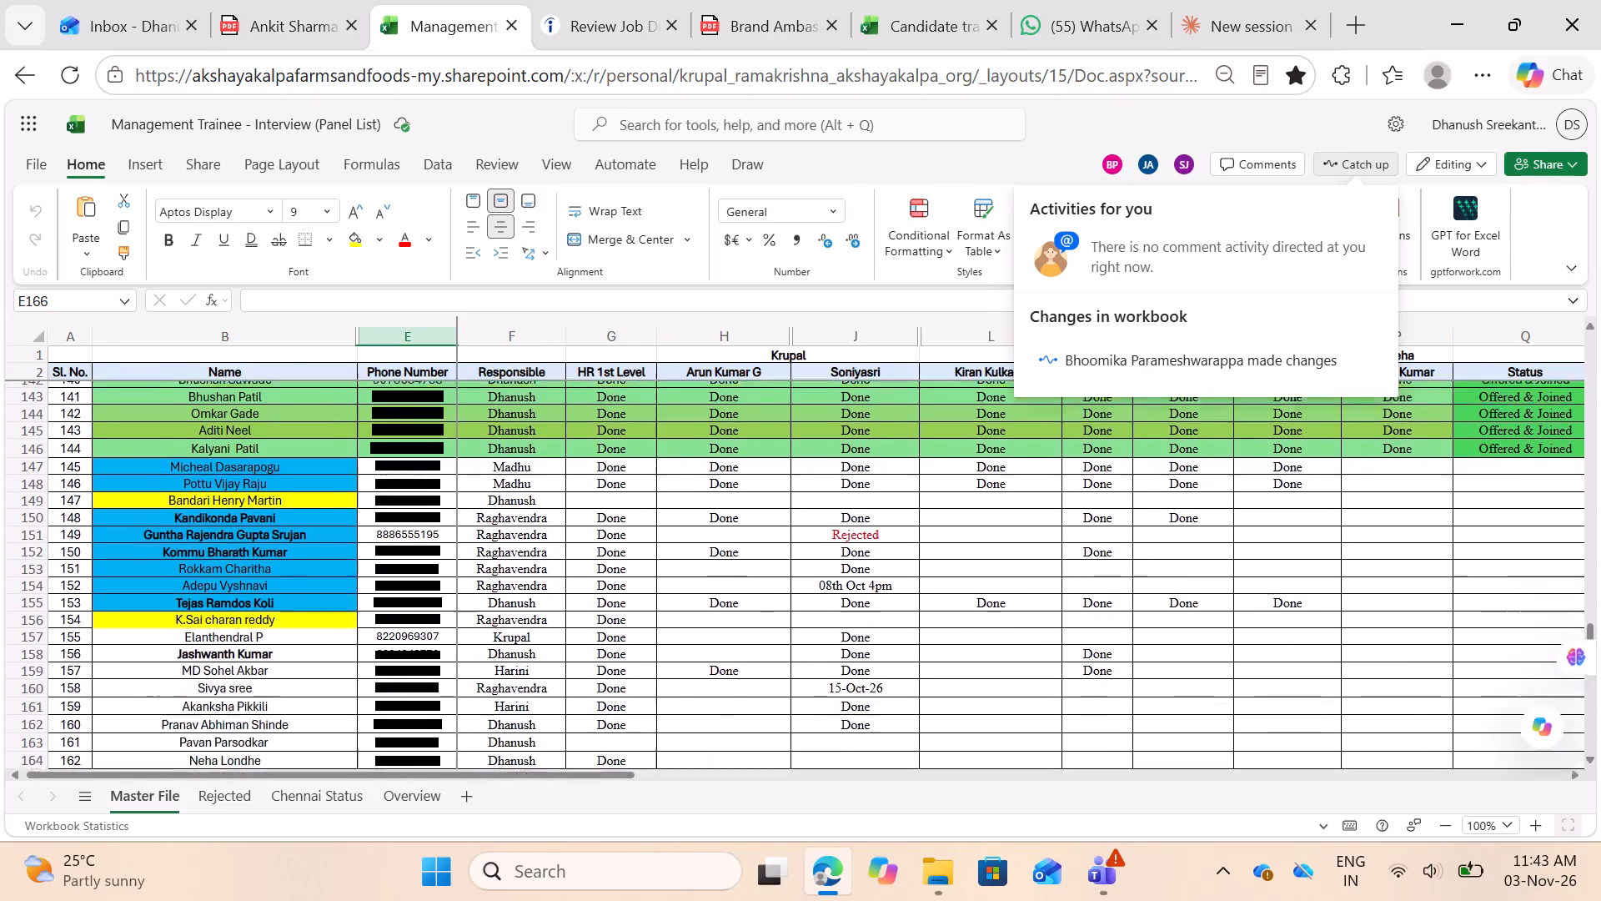
{"action": "scroll", "coordinate": [767, 603], "scroll_direction": "down", "scroll_amount": 1}
{"action": "scroll", "coordinate": [767, 603], "scroll_direction": "up", "scroll_amount": 3}
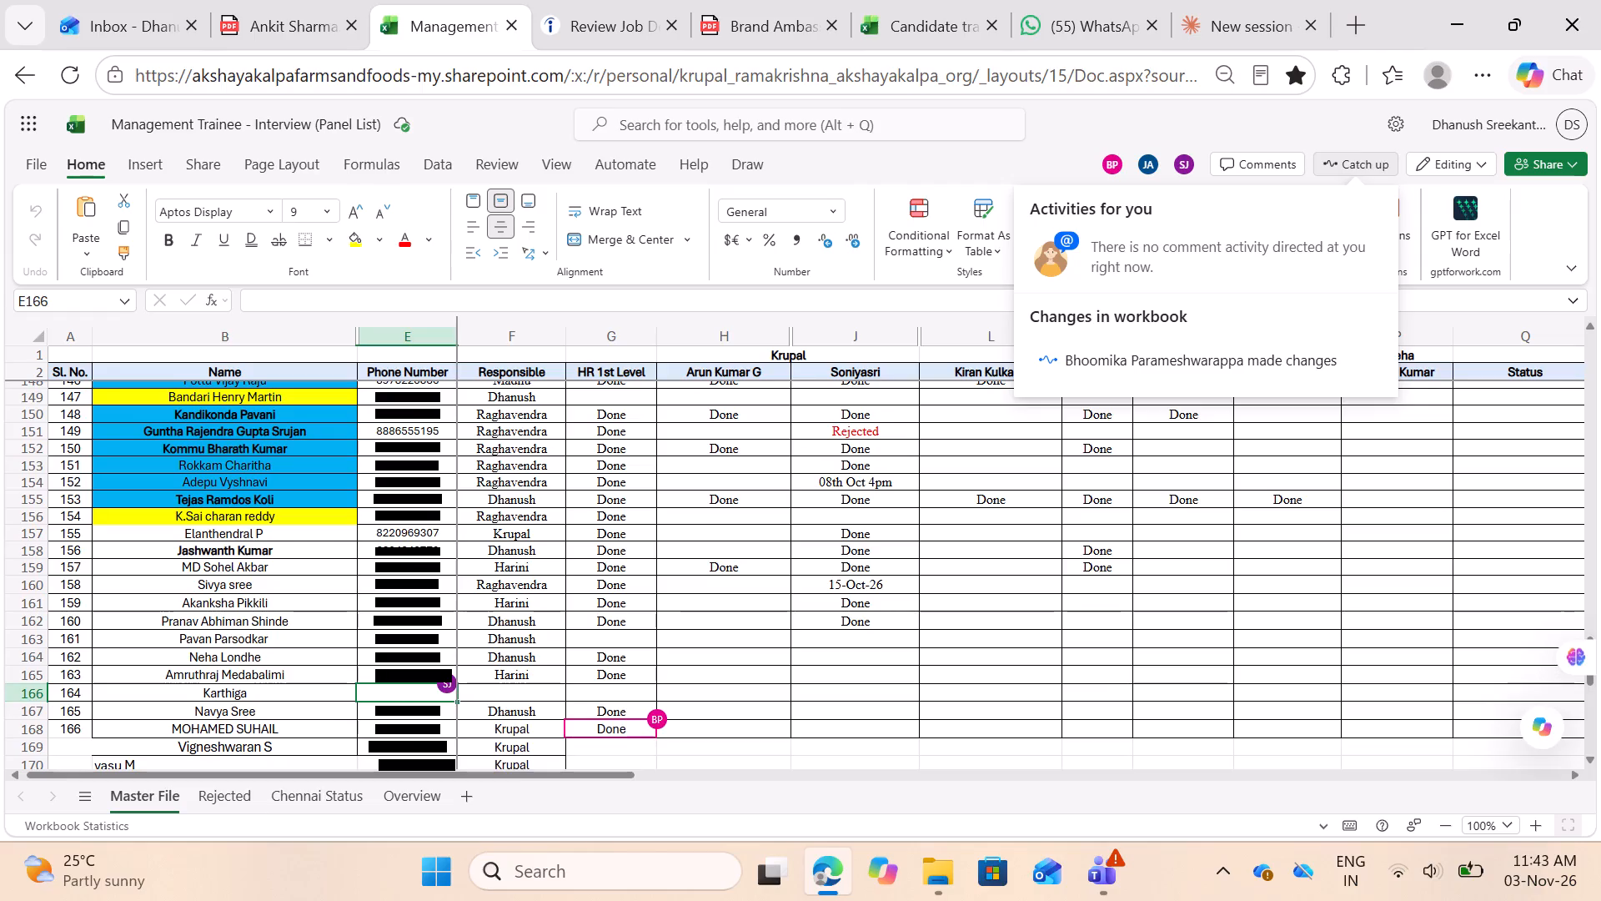
{"action": "left_click", "coordinate": [1042, 122]}
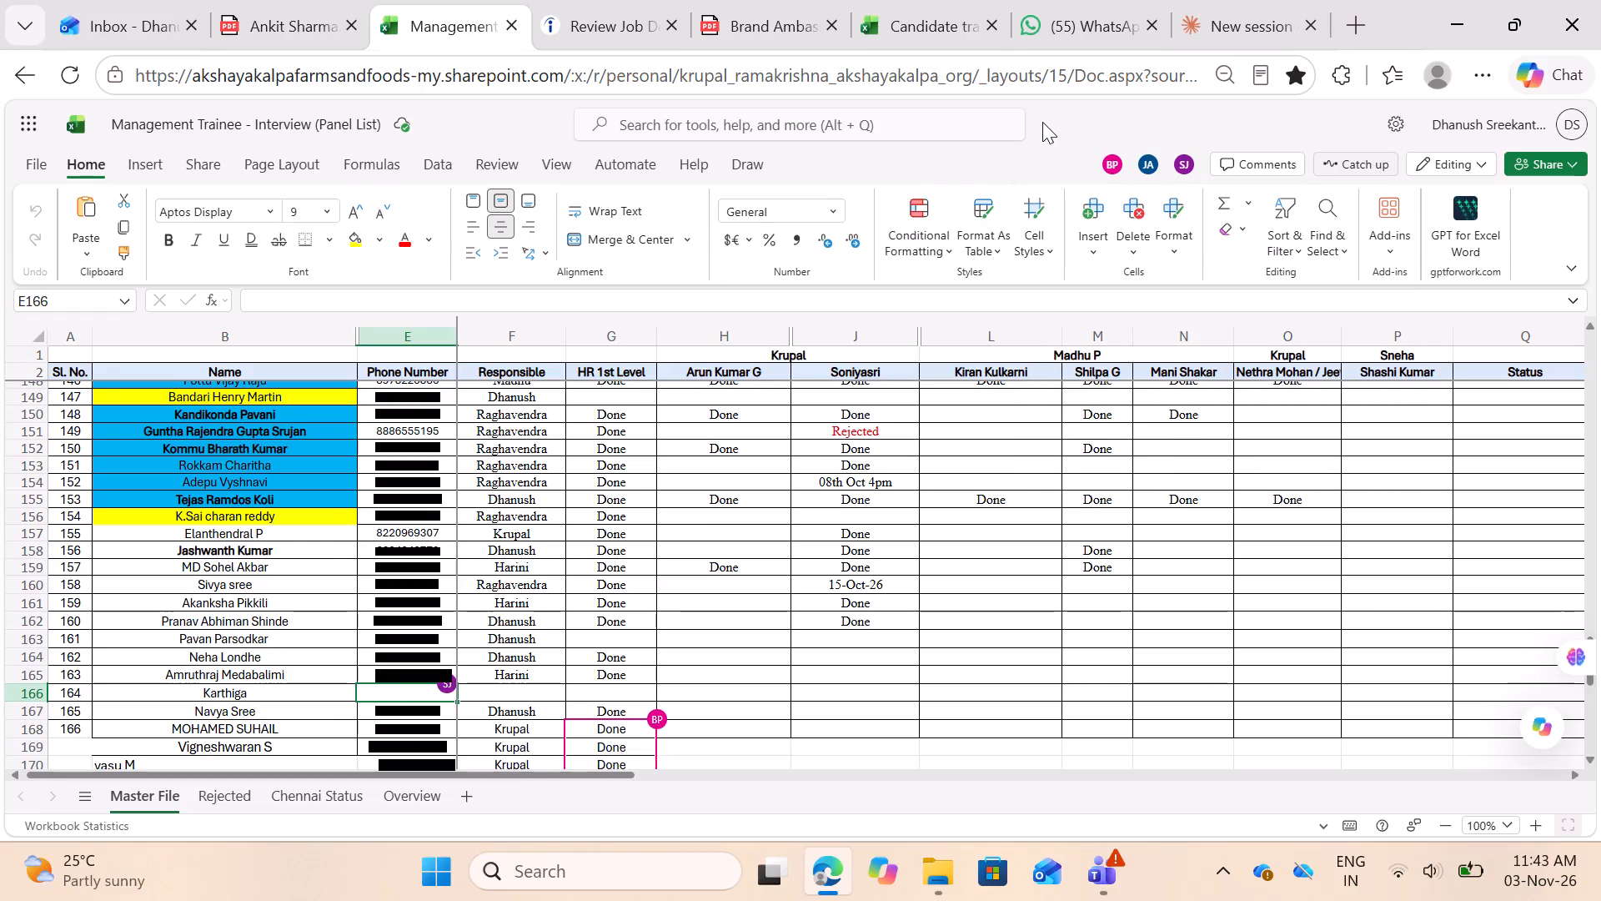
Reload the Management Trainee - Interview (Panel List) workbook.
{"action": "scroll", "coordinate": [284, 508], "scroll_direction": "up", "scroll_amount": 1}
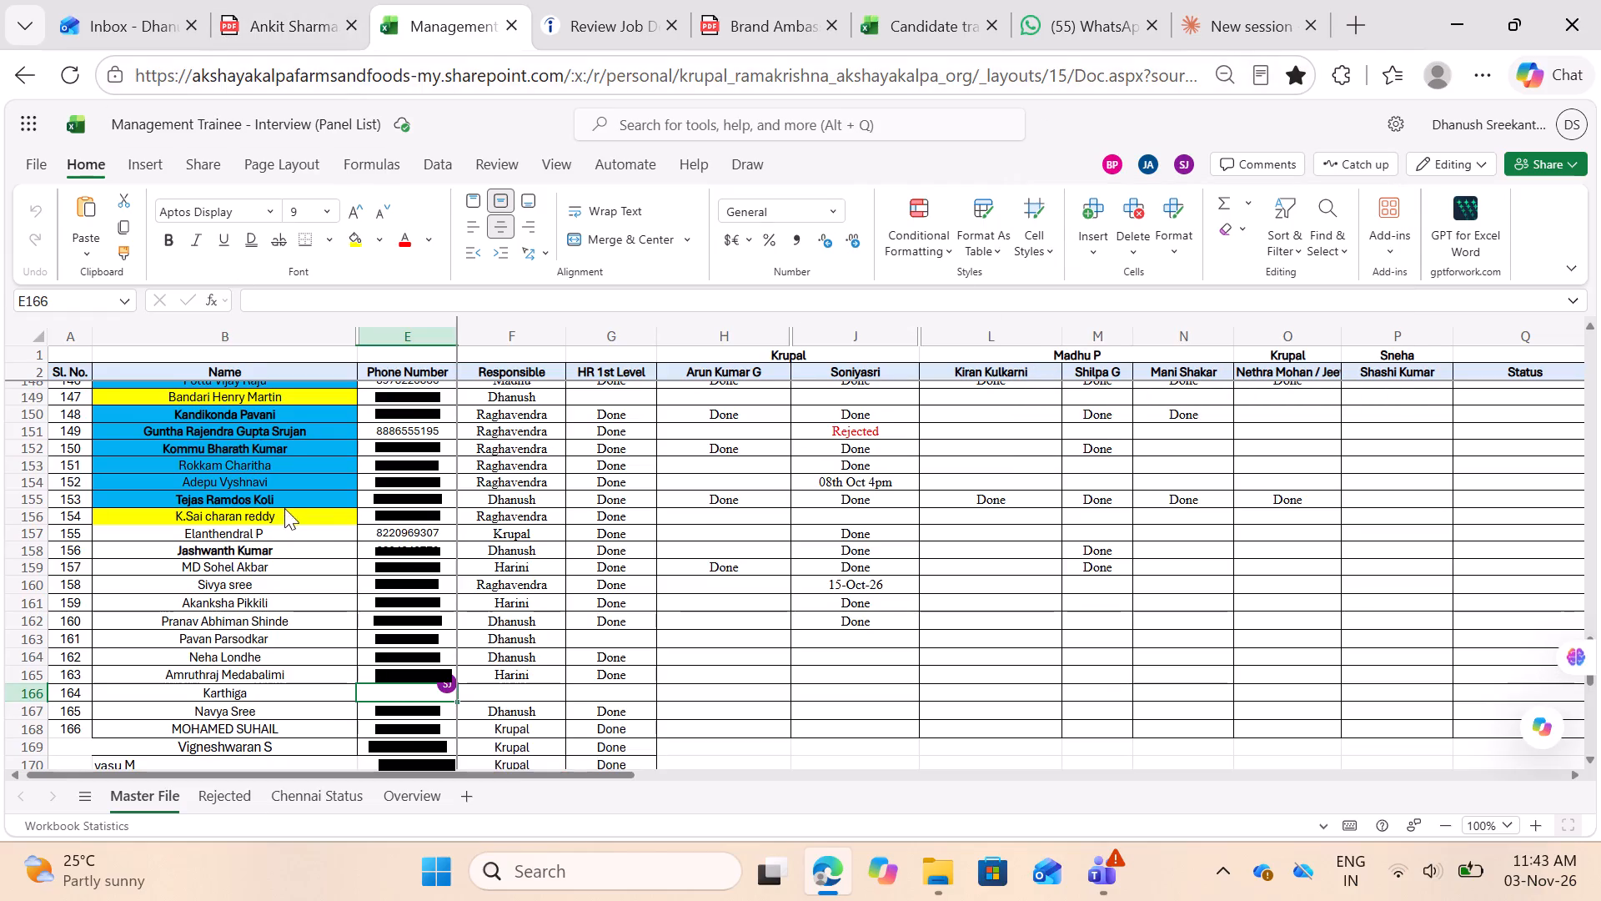
{"action": "scroll", "coordinate": [302, 477], "scroll_direction": "up", "scroll_amount": 2}
{"action": "scroll", "coordinate": [364, 442], "scroll_direction": "up", "scroll_amount": 1}
{"action": "left_click", "coordinate": [60, 68]}
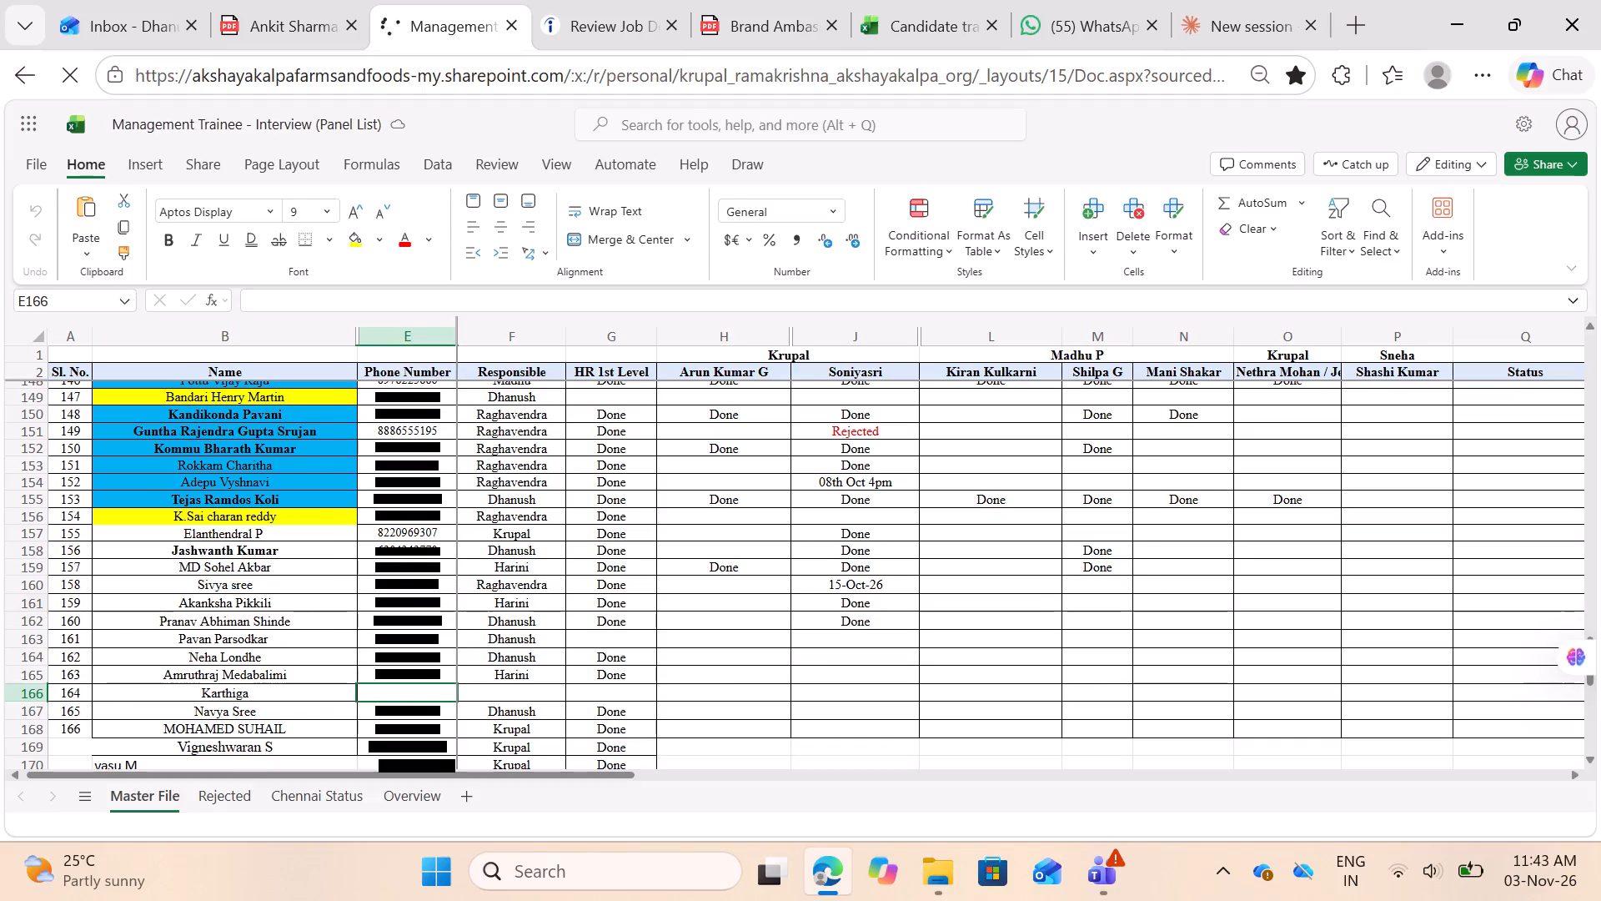
Look over the earlier candidates' interview rounds, status, location and remarks in the Master File, including the names in rows 147 and 148.
{"action": "scroll", "coordinate": [194, 605], "scroll_direction": "up", "scroll_amount": 4}
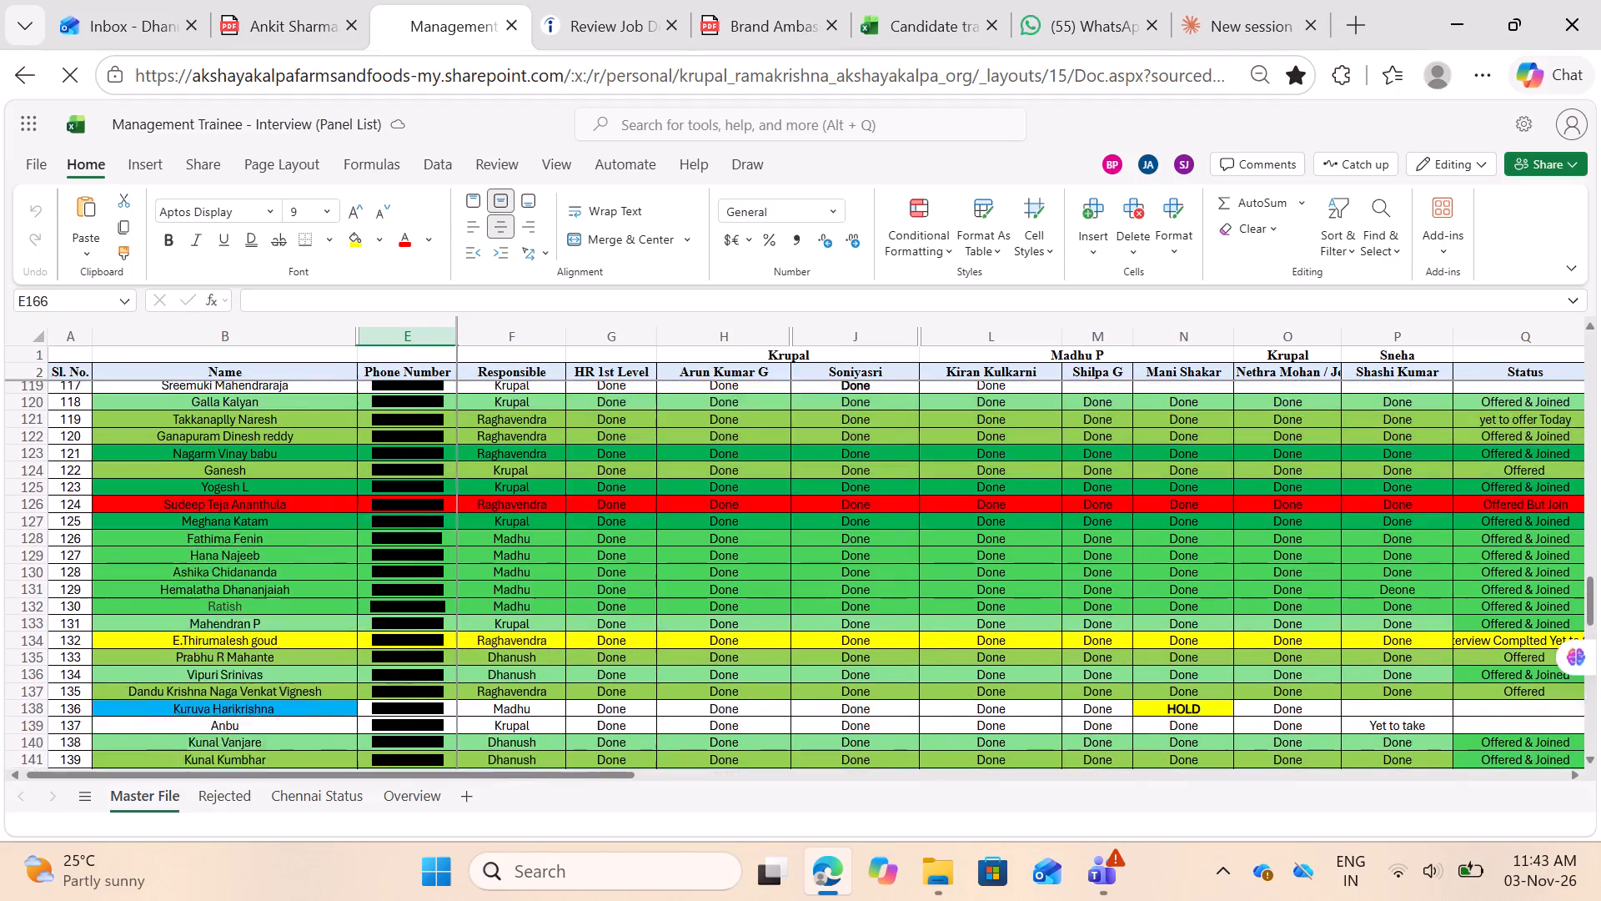
{"action": "scroll", "coordinate": [206, 586], "scroll_direction": "up", "scroll_amount": 1}
{"action": "scroll", "coordinate": [211, 565], "scroll_direction": "down", "scroll_amount": 3}
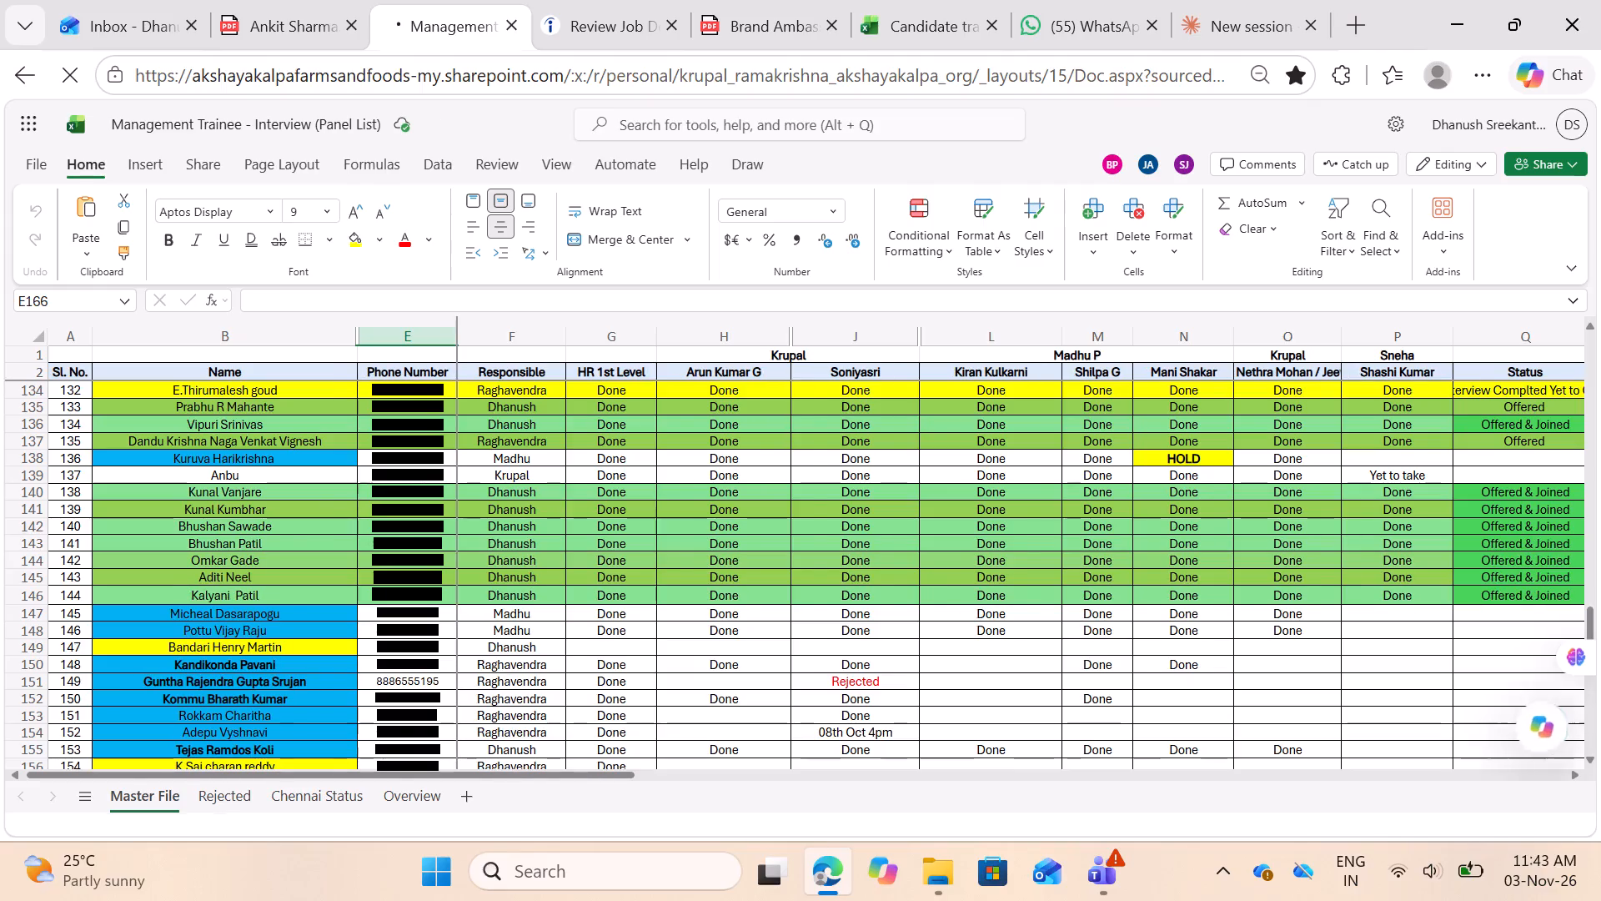
{"action": "scroll", "coordinate": [1340, 603], "scroll_direction": "left", "scroll_amount": 3}
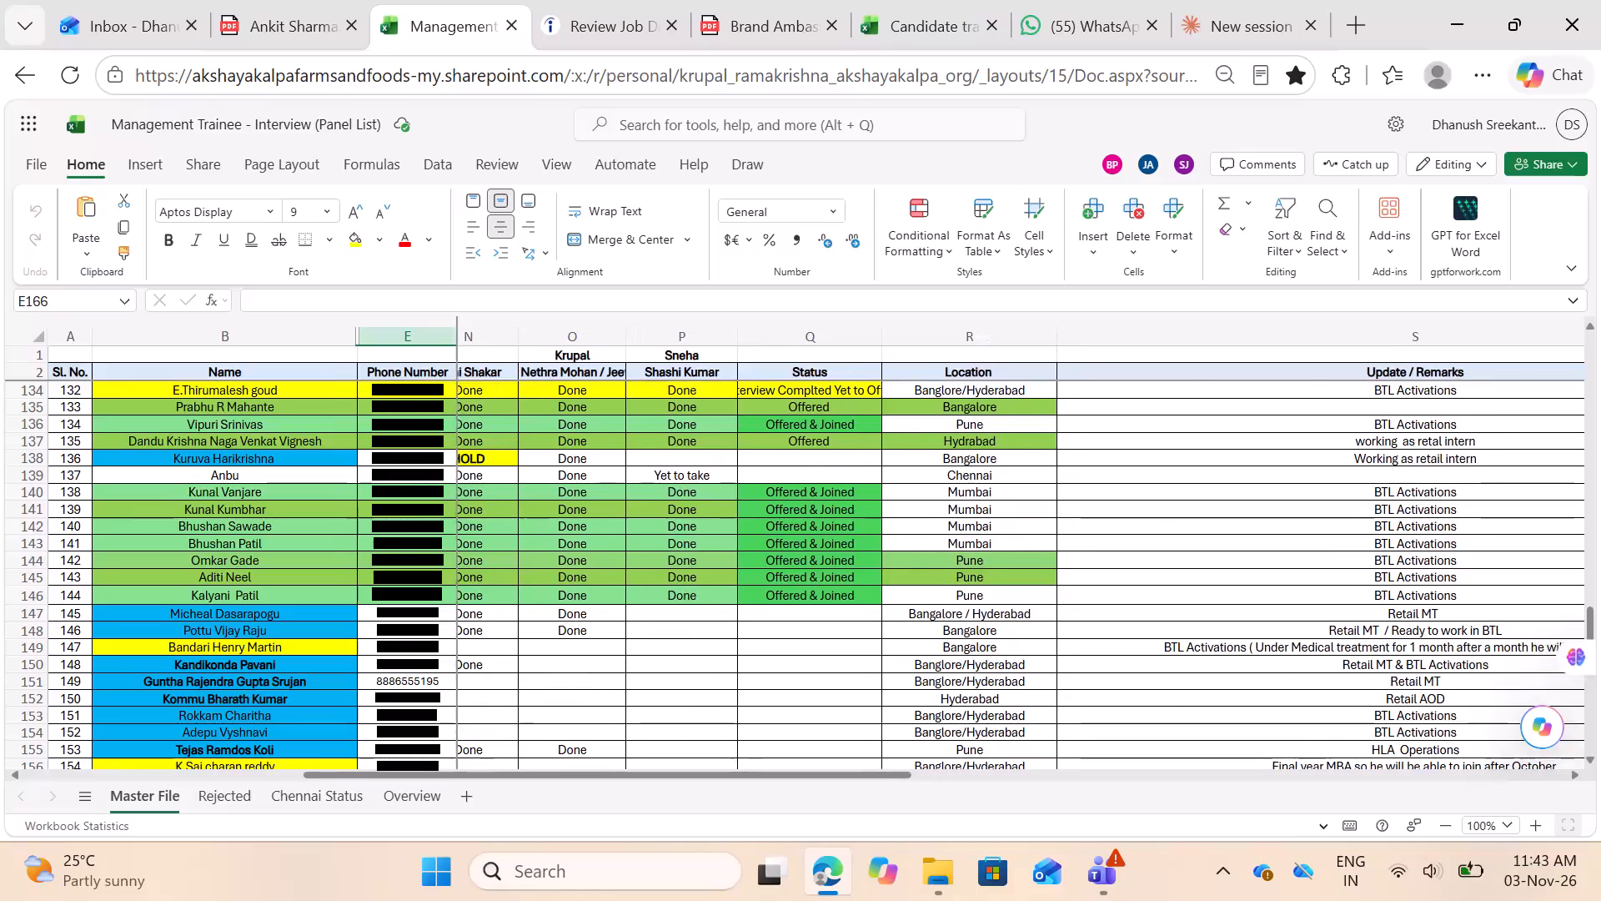
{"action": "scroll", "coordinate": [1338, 596], "scroll_direction": "right", "scroll_amount": 7}
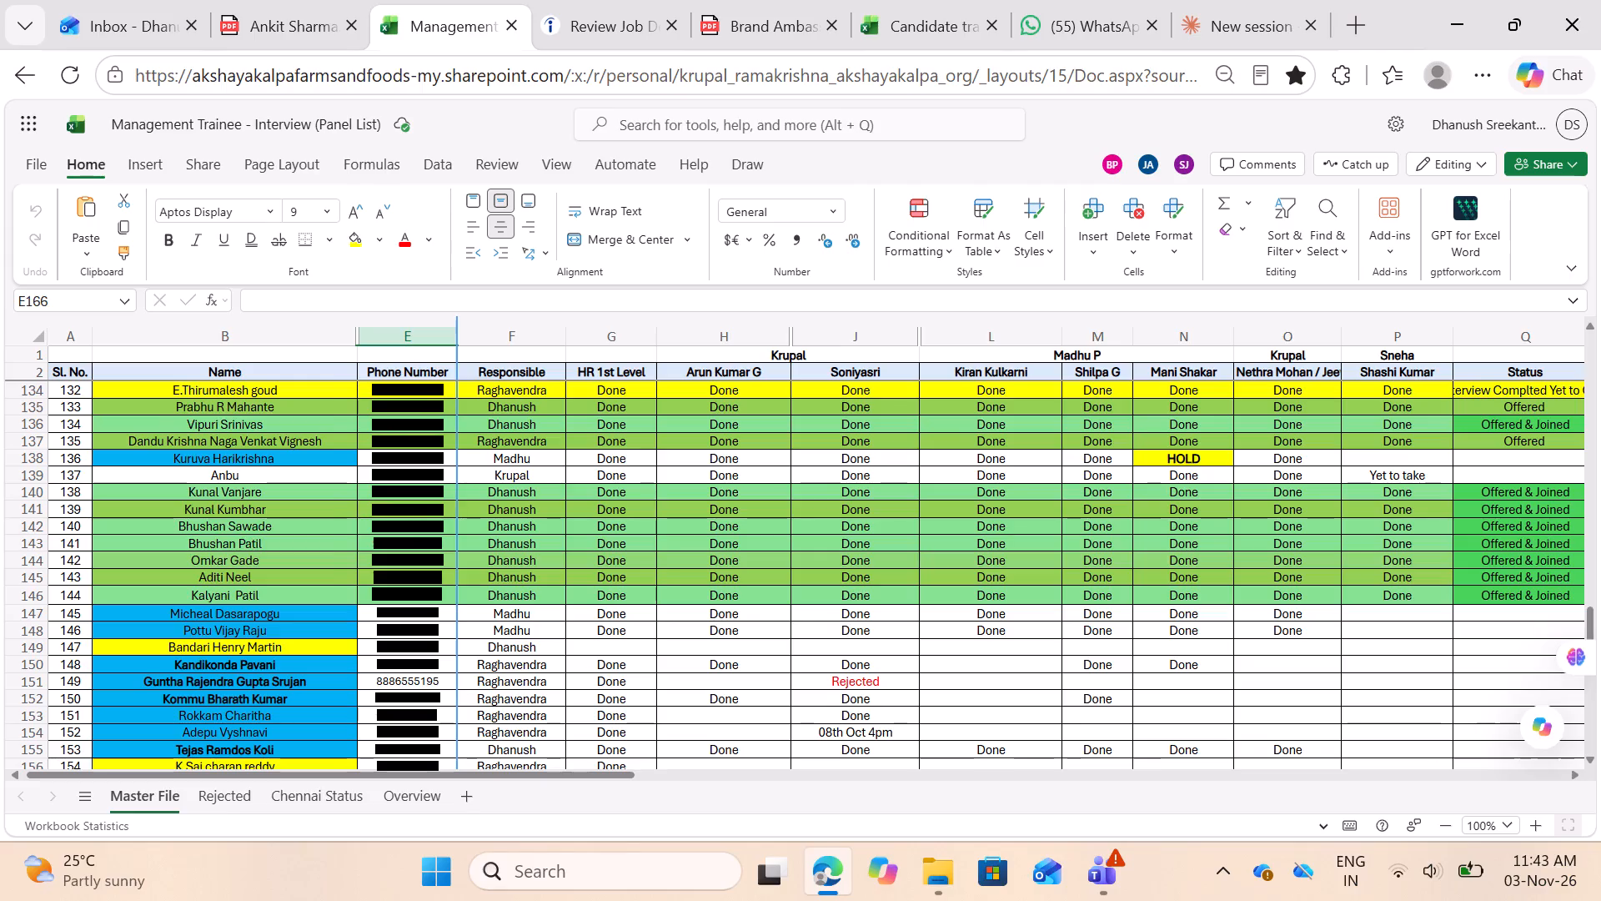
{"action": "left_click", "coordinate": [299, 454]}
{"action": "scroll", "coordinate": [347, 566], "scroll_direction": "down", "scroll_amount": 1}
{"action": "left_click", "coordinate": [225, 487]}
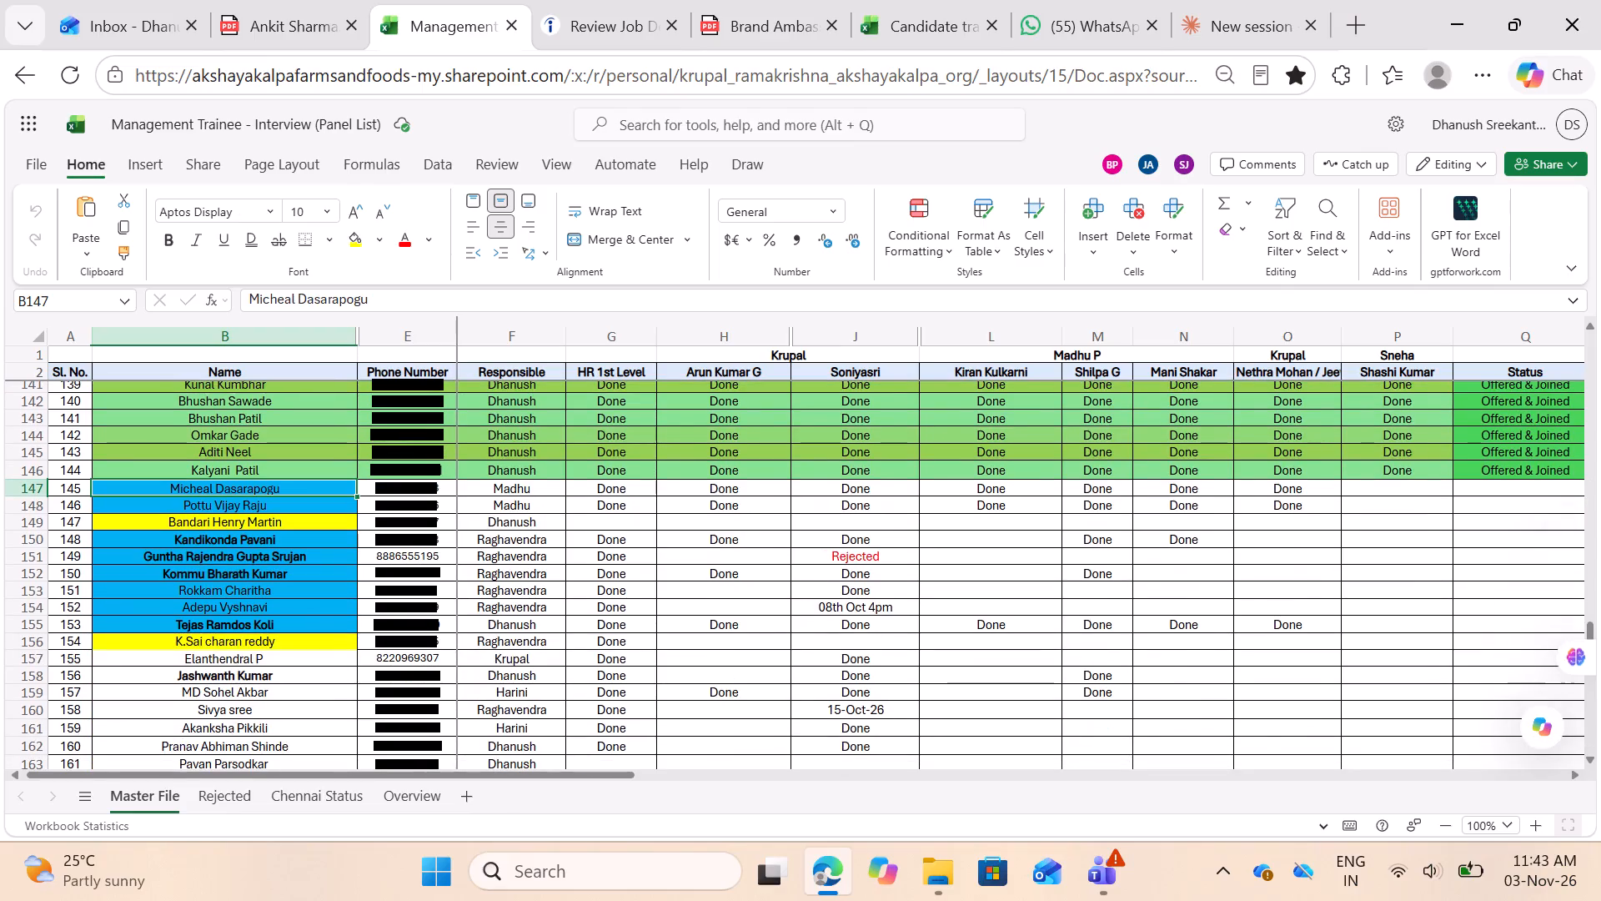
{"action": "key", "text": "shift+Down"}
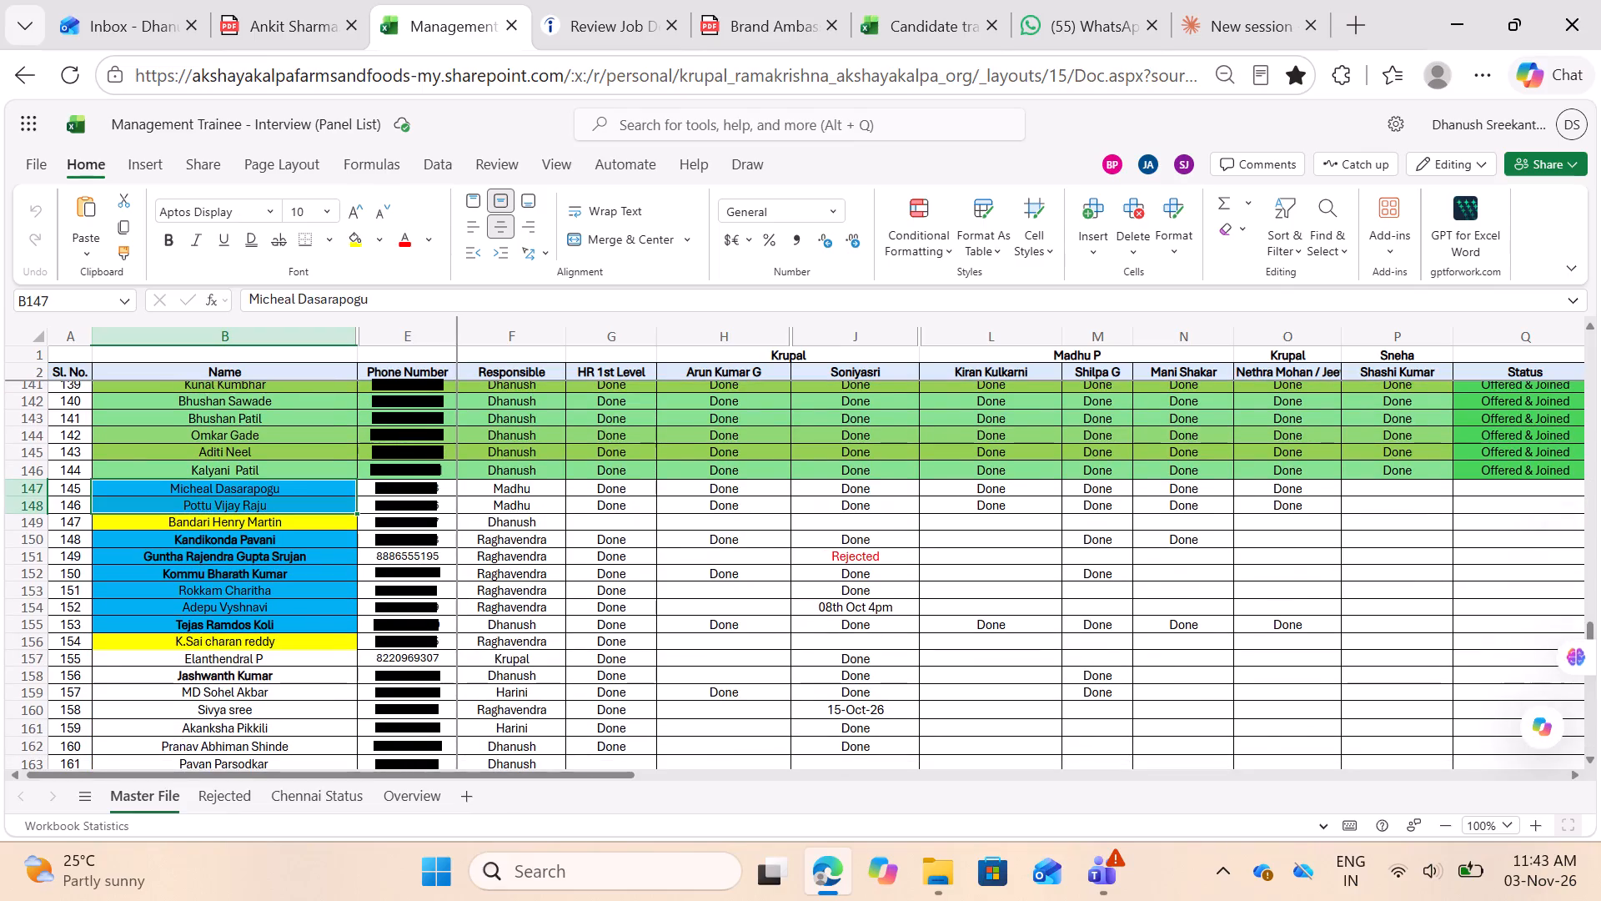
Open the candidate's resume PDF and reorder its browser tab to sit between Review Job Details and the Brand Ambassador PDF.
{"action": "left_click", "coordinate": [299, 13]}
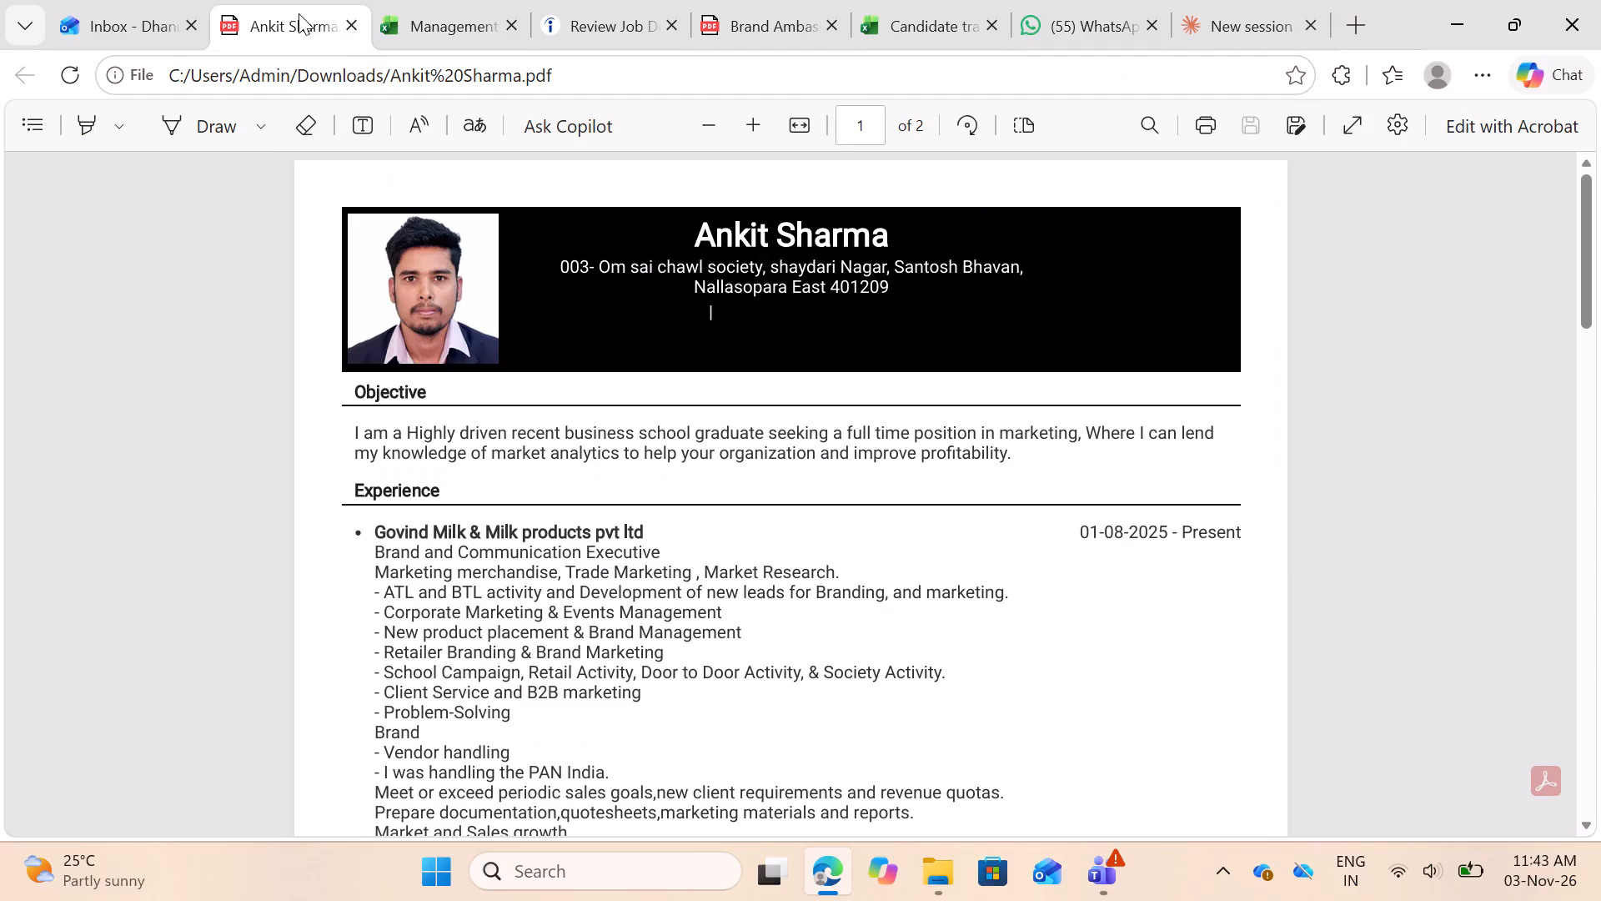
{"action": "left_click_drag", "start_coordinate": [305, 27], "coordinate": [460, 23]}
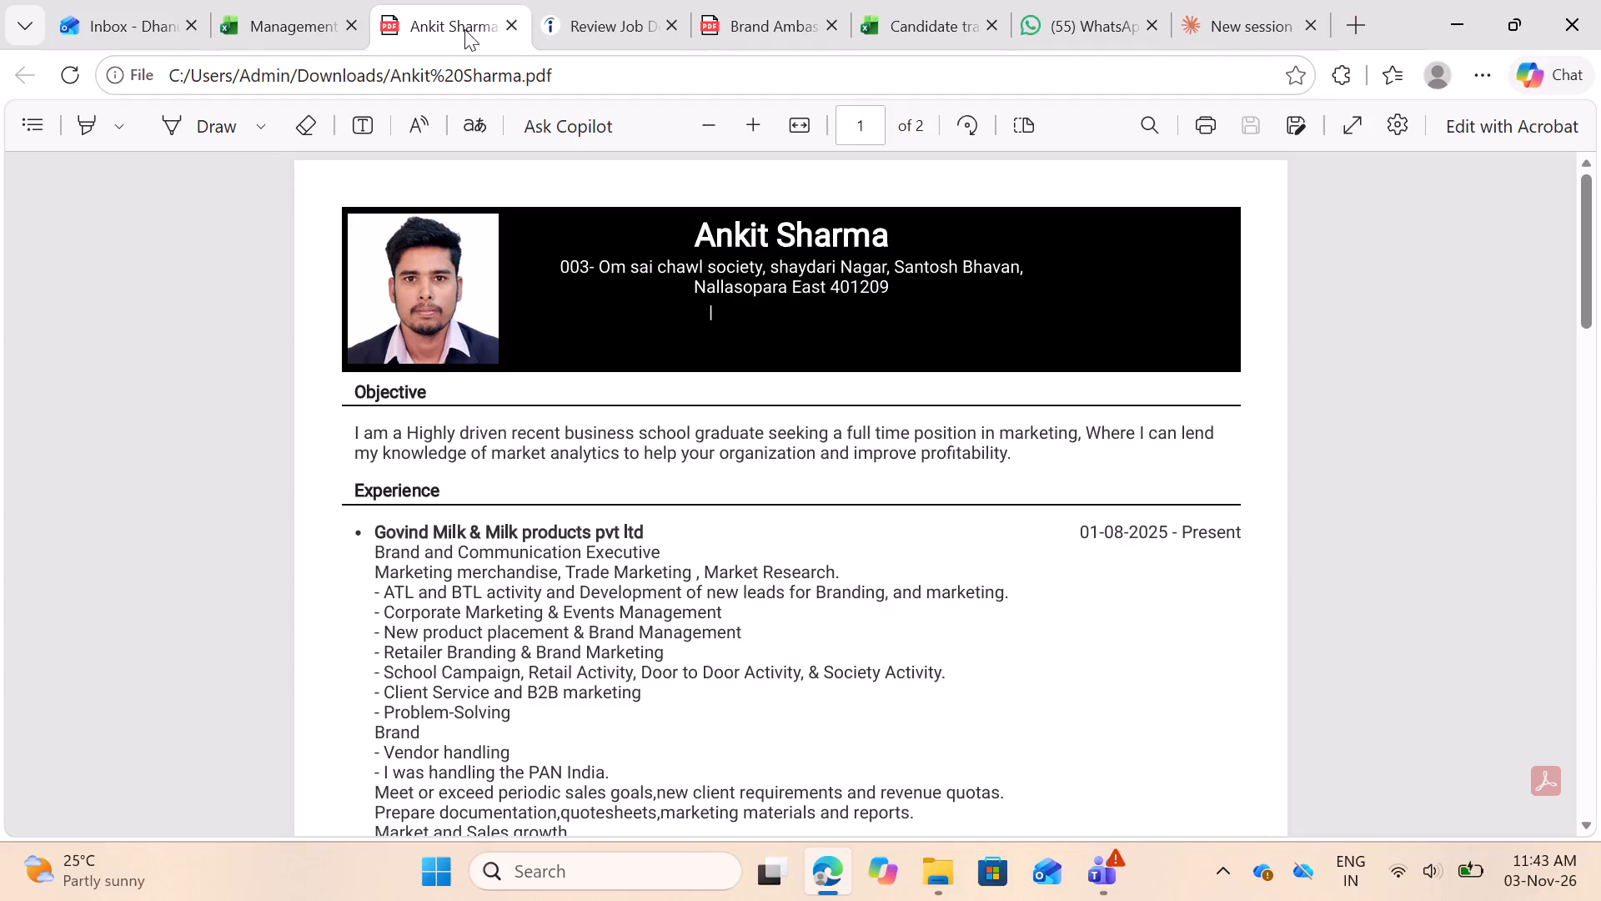
{"action": "left_click_drag", "start_coordinate": [474, 24], "coordinate": [625, 23]}
Close the Brand Ambassador PDF.
{"action": "left_click", "coordinate": [829, 20]}
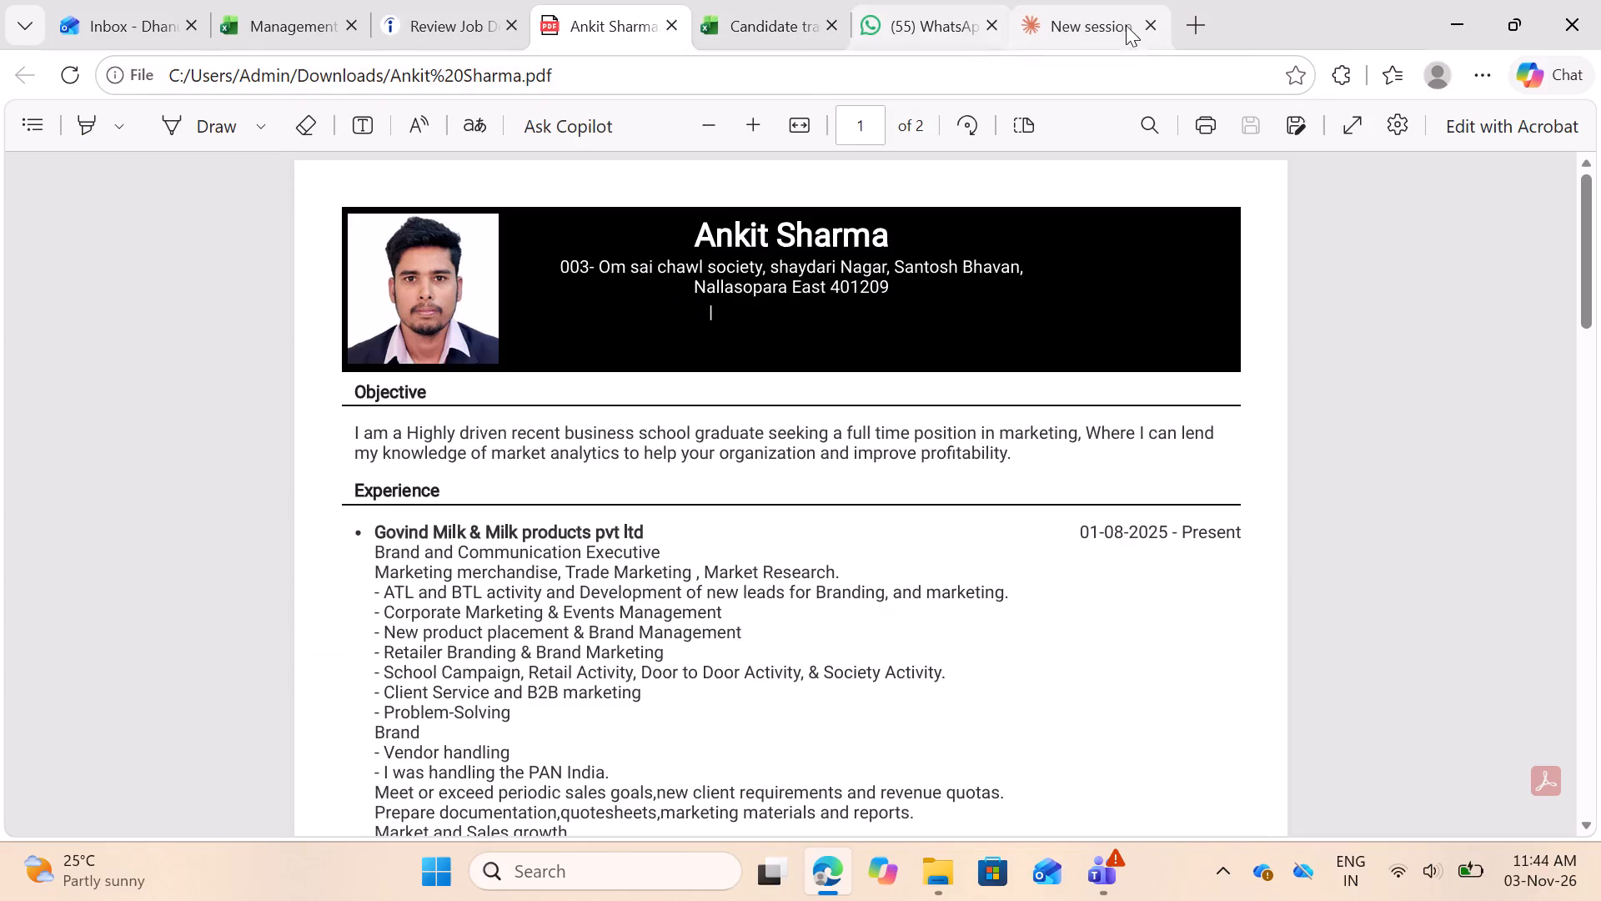
Switch to the new Claude session and select the entire roles and responsibilities text in the unsent prompt.
{"action": "left_click", "coordinate": [1116, 22]}
{"action": "scroll", "coordinate": [821, 462], "scroll_direction": "down", "scroll_amount": 3}
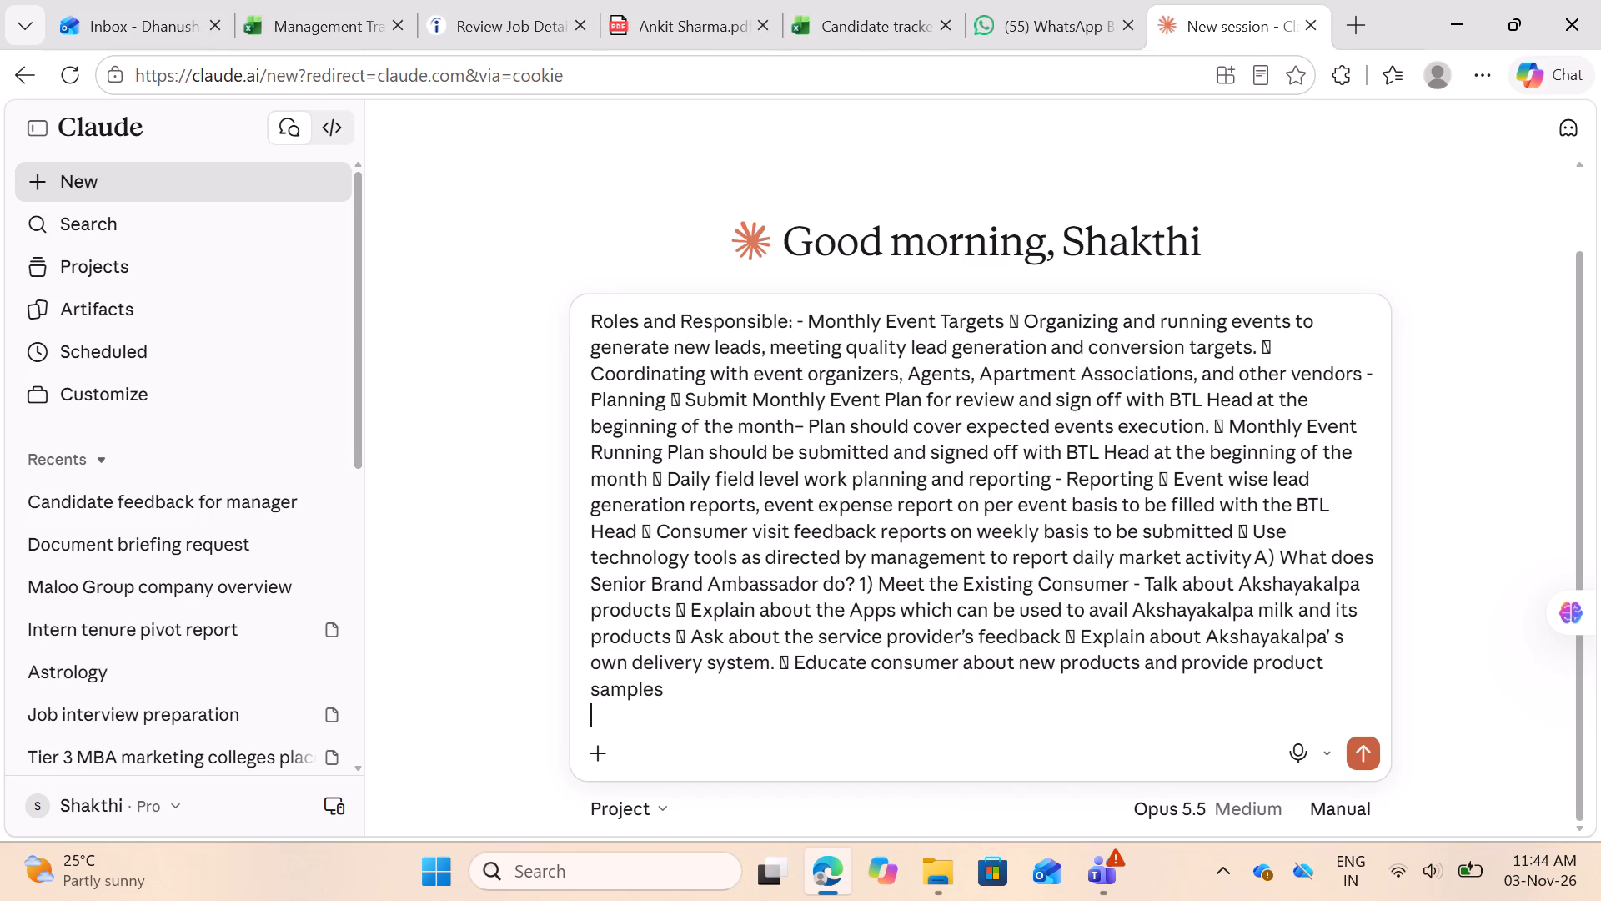
{"action": "left_click_drag", "start_coordinate": [670, 703], "coordinate": [582, 373]}
{"action": "scroll", "coordinate": [582, 373], "scroll_direction": "up", "scroll_amount": 2}
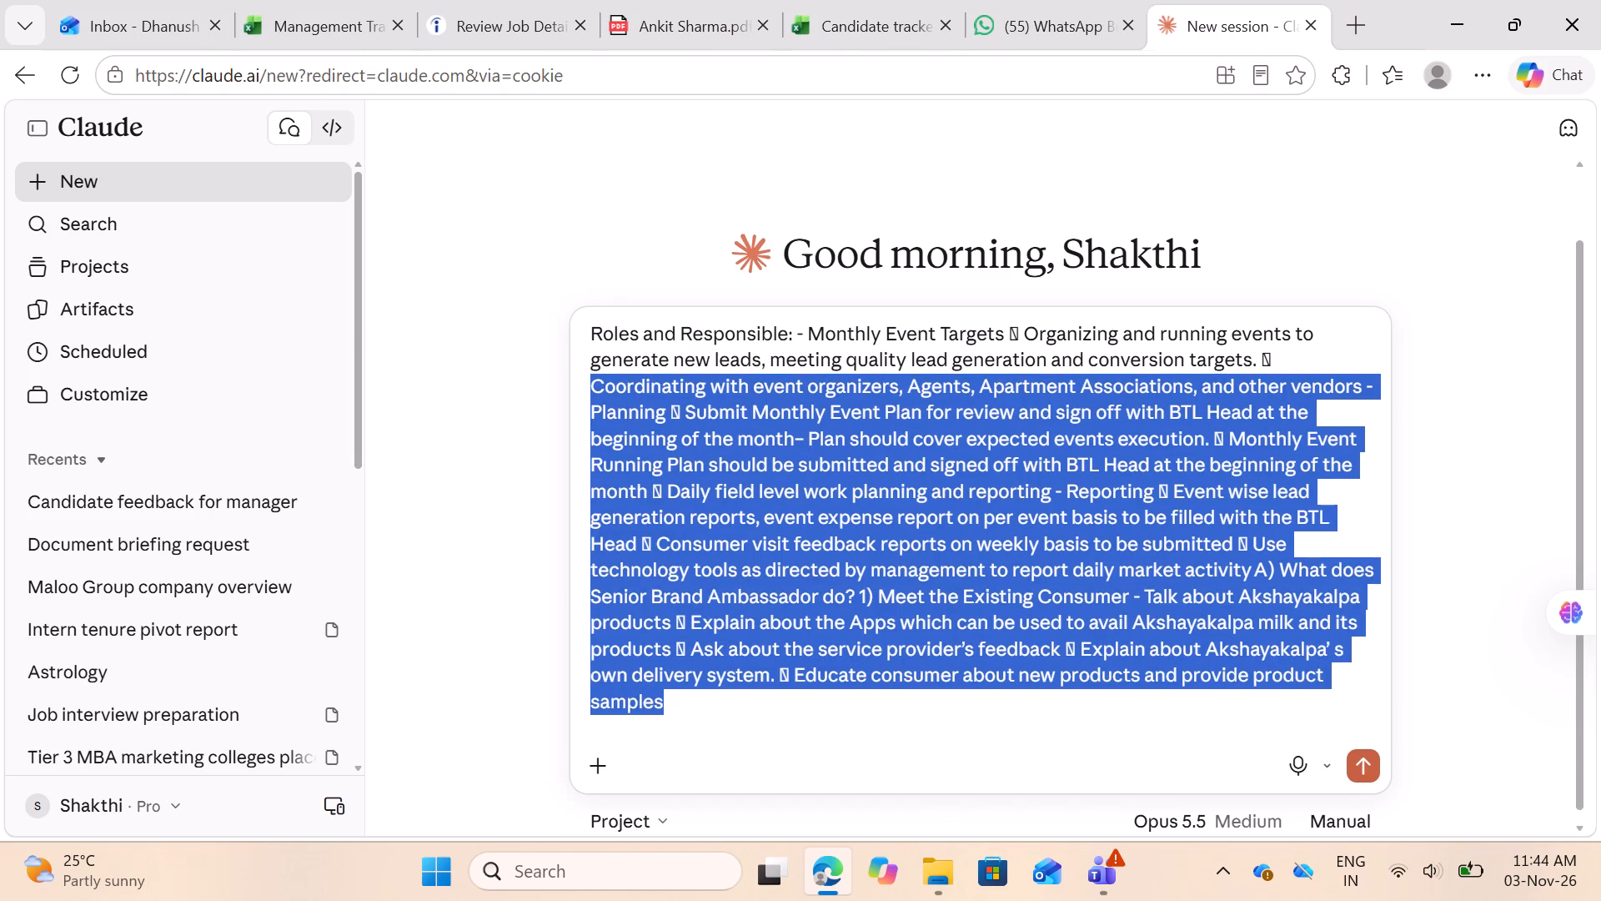
{"action": "left_click_drag", "start_coordinate": [582, 373], "coordinate": [567, 381]}
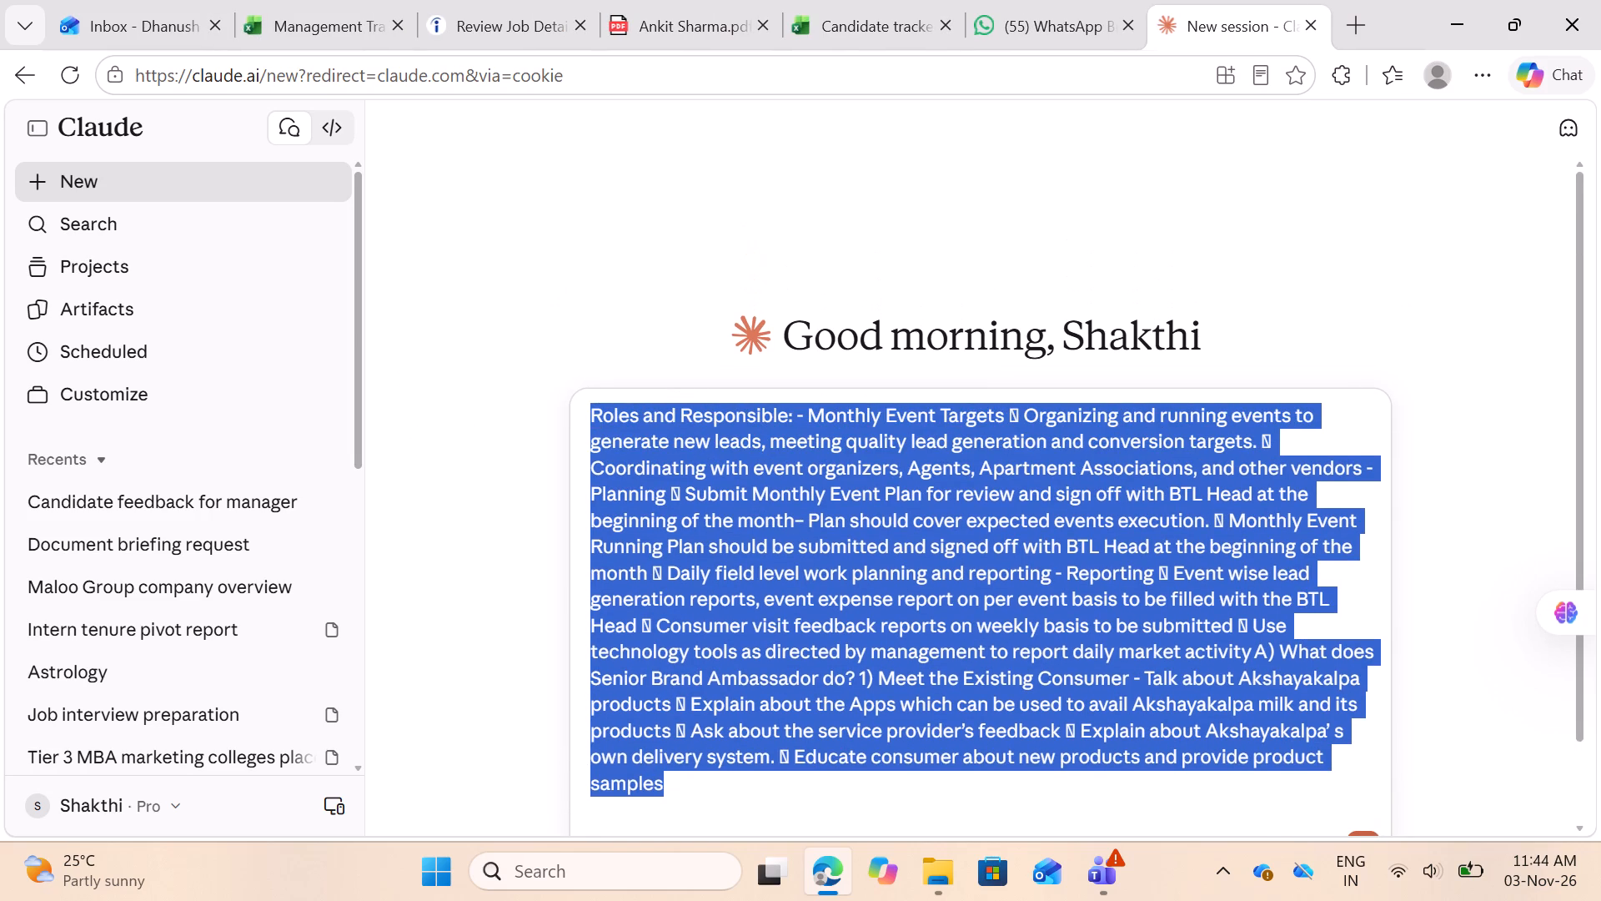
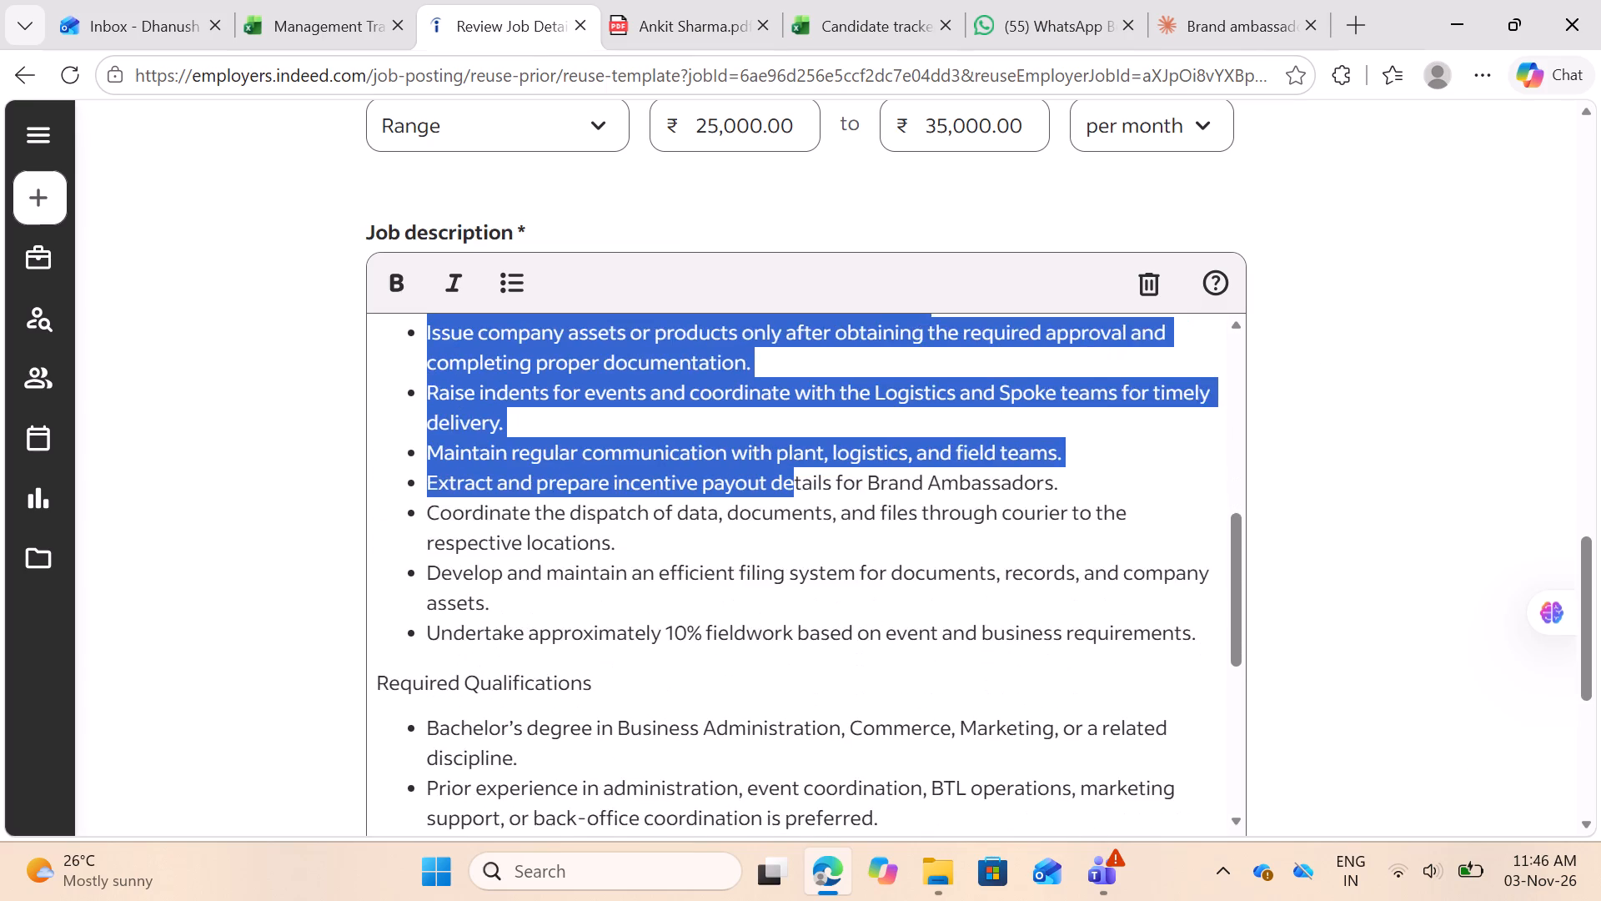
{"action": "left_click_drag", "start_coordinate": [789, 627], "coordinate": [752, 642]}
{"action": "scroll", "coordinate": [789, 627], "scroll_direction": "down", "scroll_amount": 7}
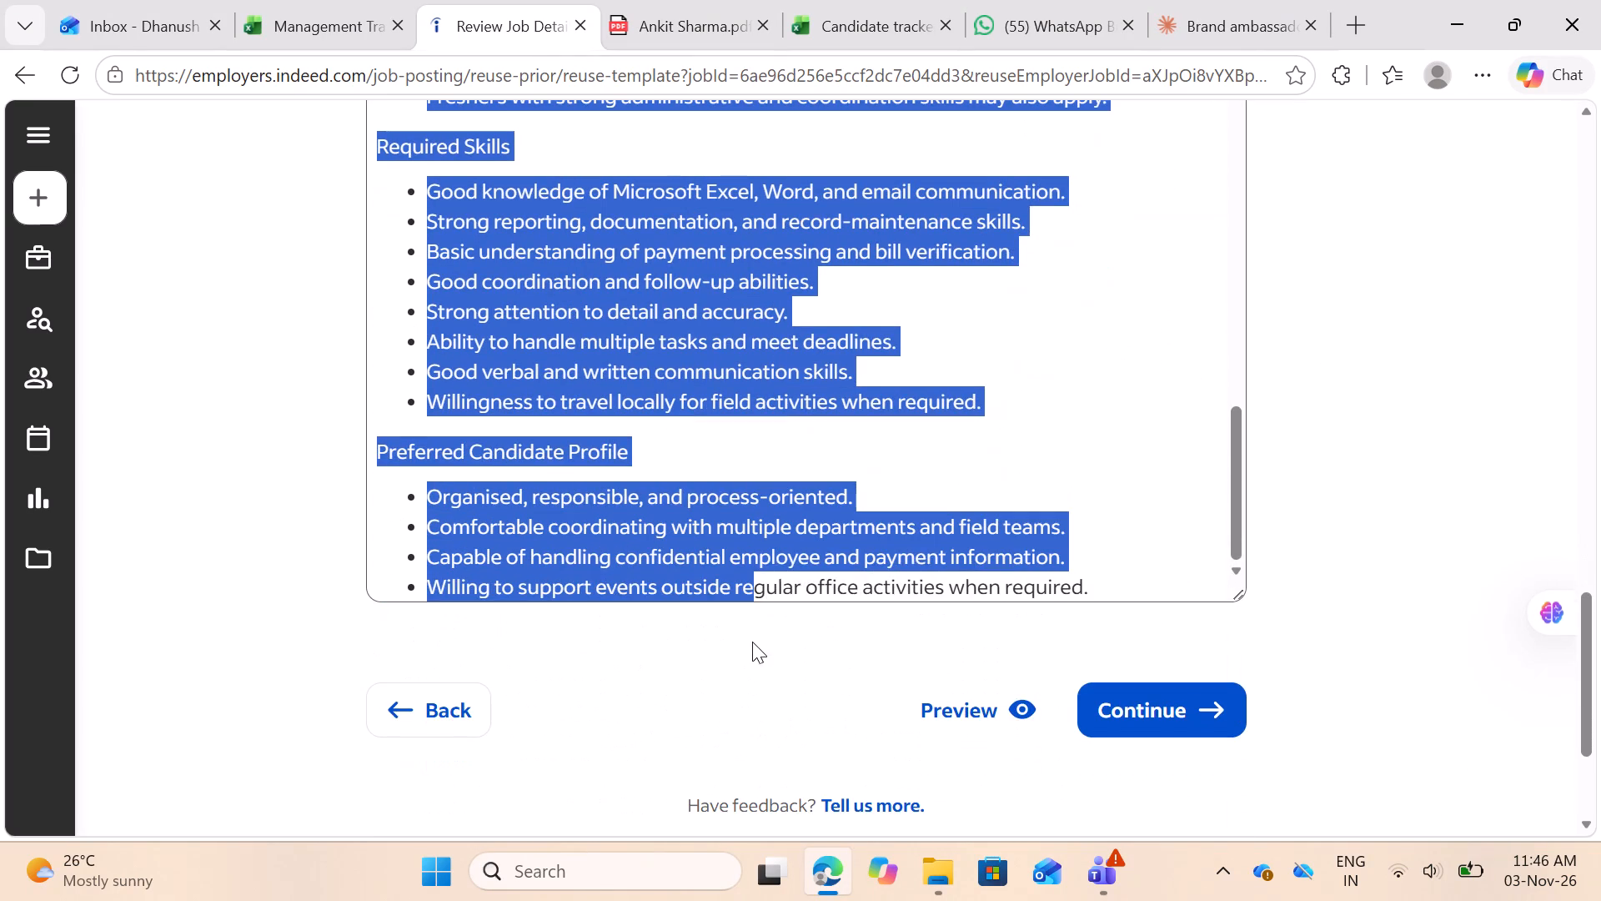
{"action": "left_click_drag", "start_coordinate": [752, 642], "coordinate": [1109, 581]}
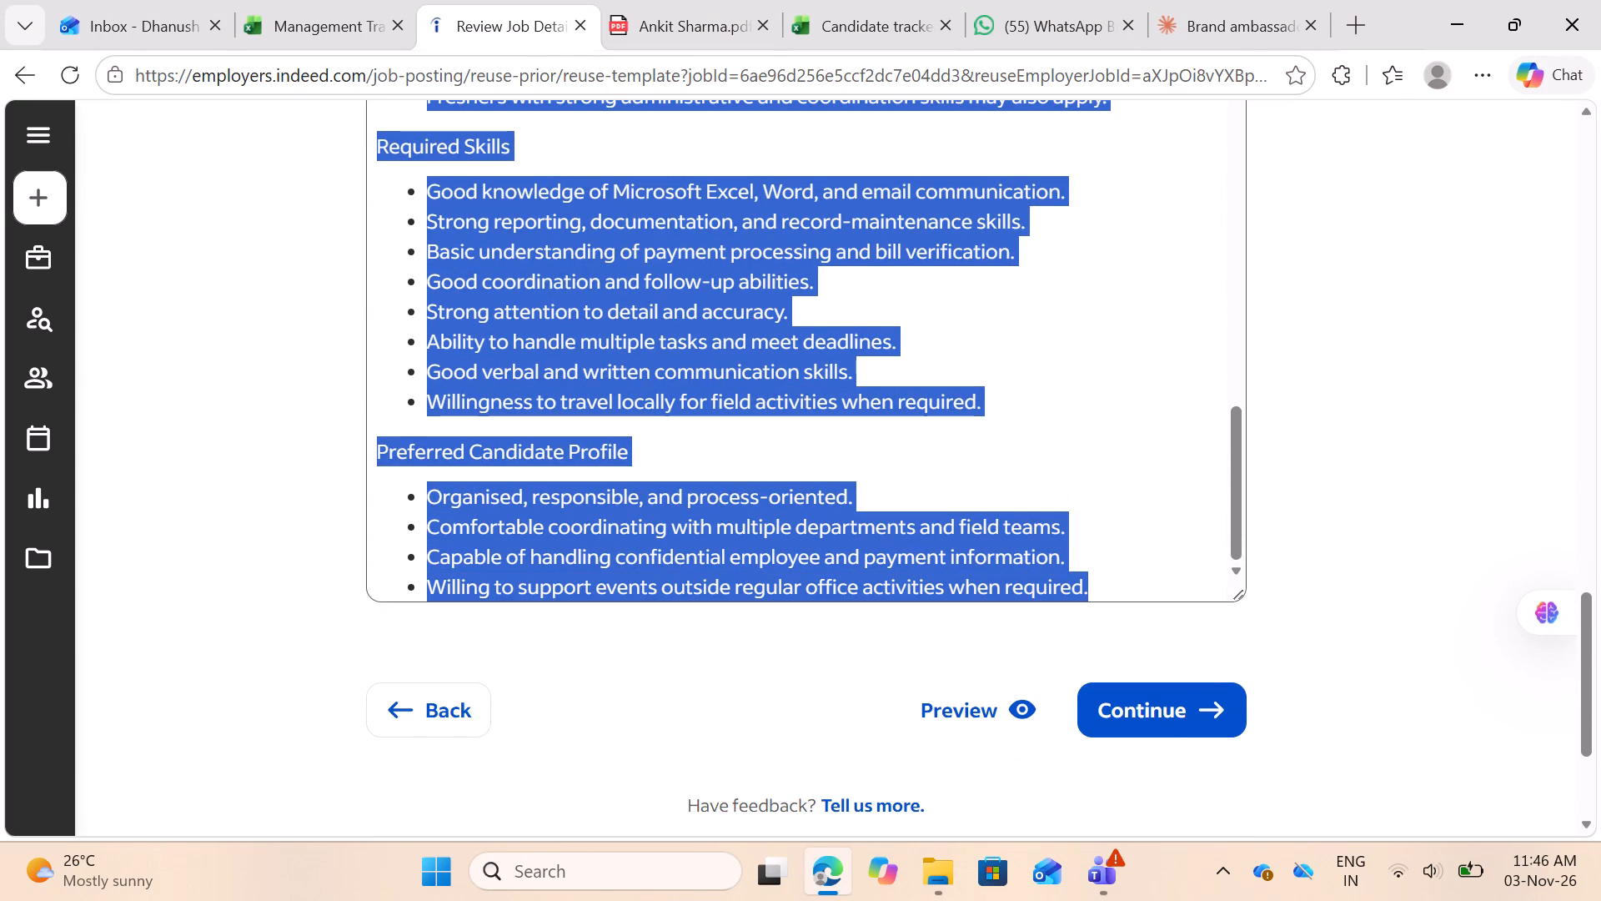
{"action": "key", "text": "ctrl+v"}
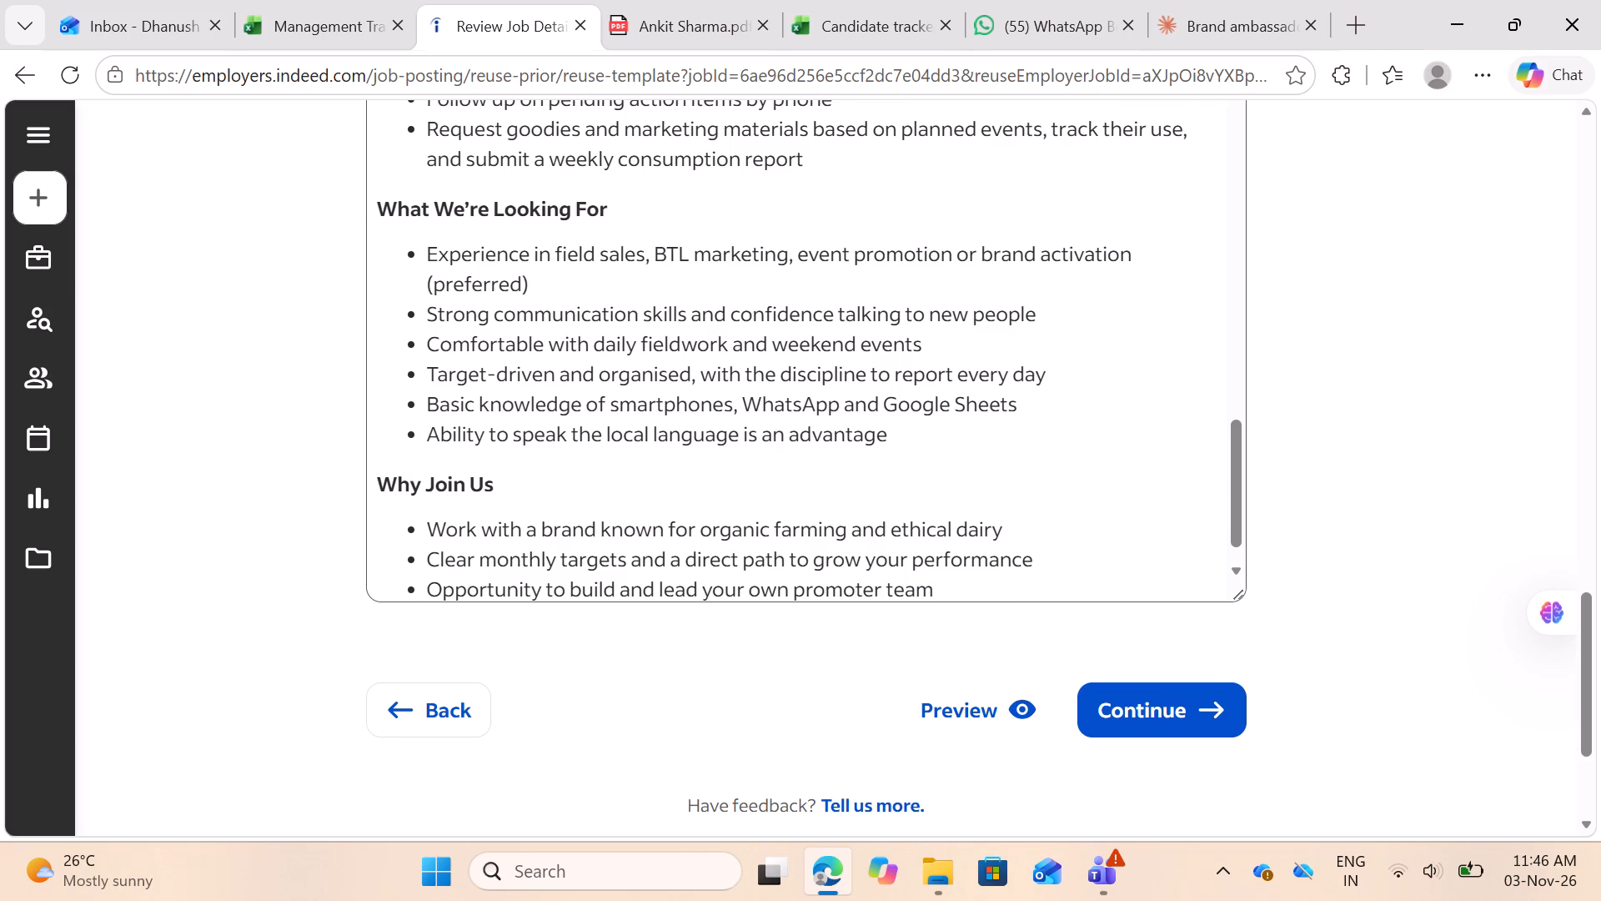
Look over the replaced job description together with the hiring details and pay range of the posting.
{"action": "scroll", "coordinate": [969, 424], "scroll_direction": "down", "scroll_amount": 4}
{"action": "scroll", "coordinate": [975, 420], "scroll_direction": "up", "scroll_amount": 10}
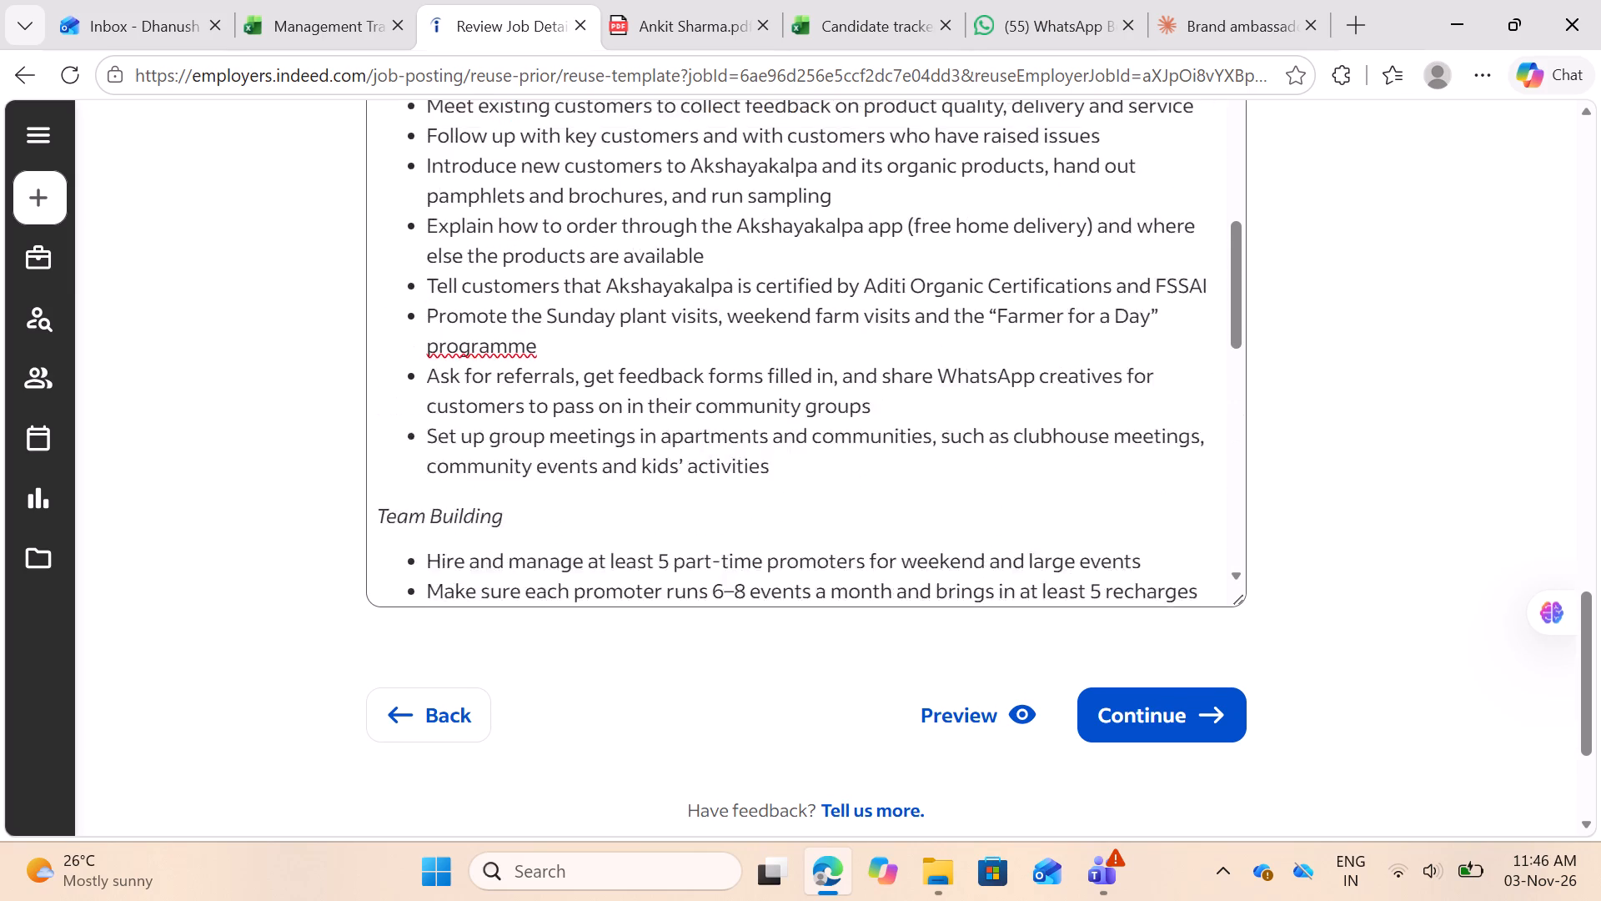
{"action": "scroll", "coordinate": [974, 420], "scroll_direction": "up", "scroll_amount": 10}
{"action": "scroll", "coordinate": [742, 317], "scroll_direction": "up", "scroll_amount": 2}
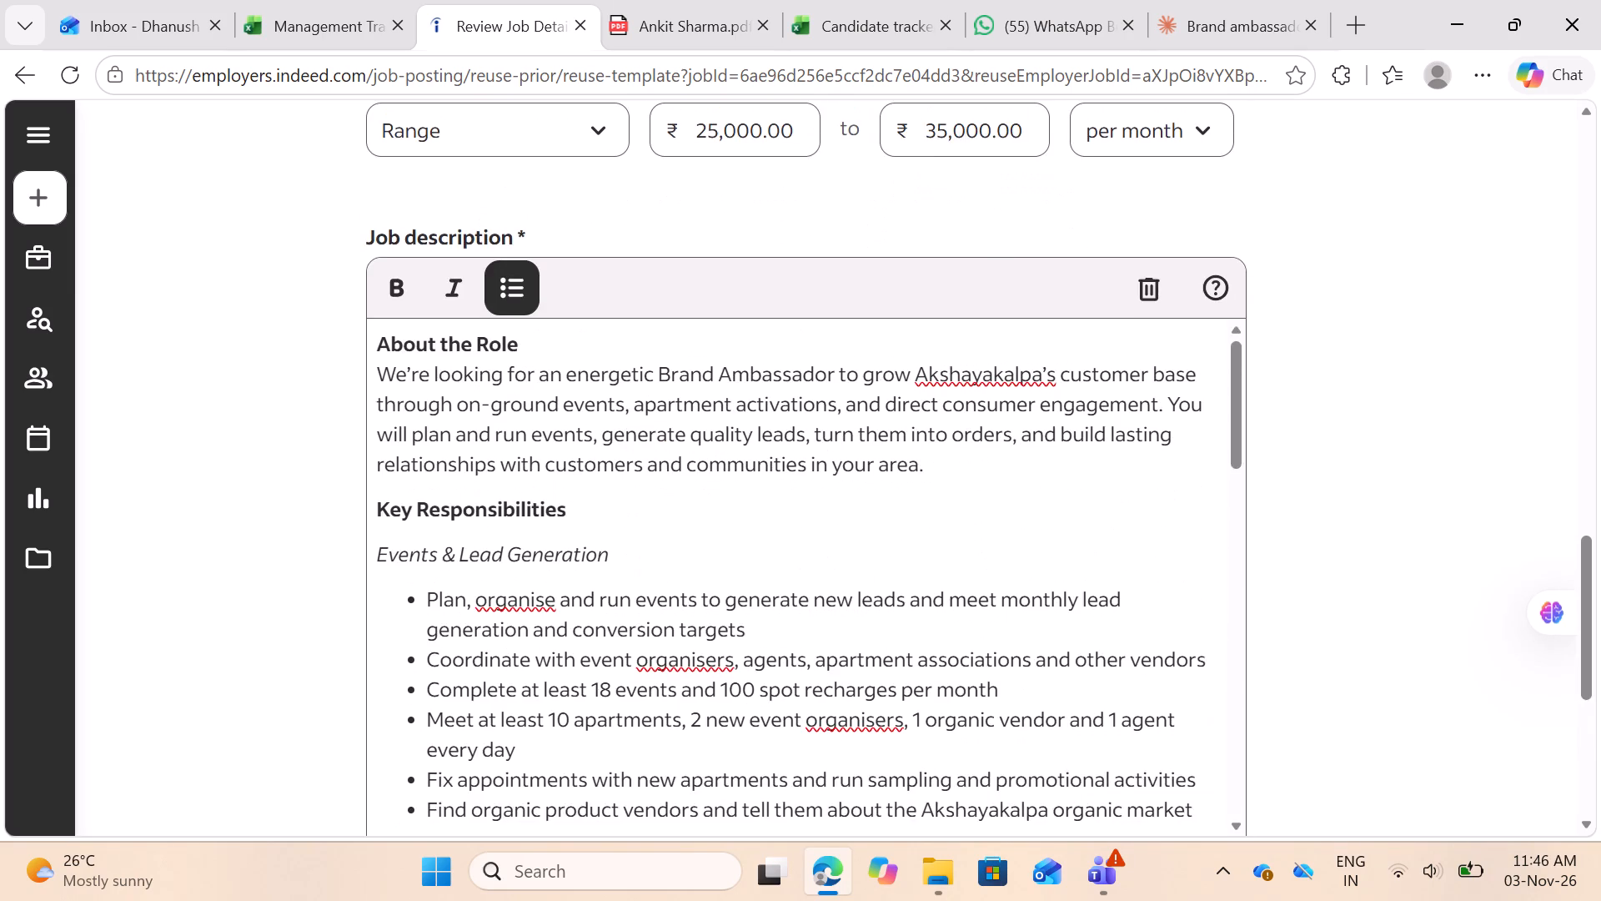
{"action": "scroll", "coordinate": [908, 391], "scroll_direction": "up", "scroll_amount": 6}
{"action": "scroll", "coordinate": [978, 406], "scroll_direction": "down", "scroll_amount": 3}
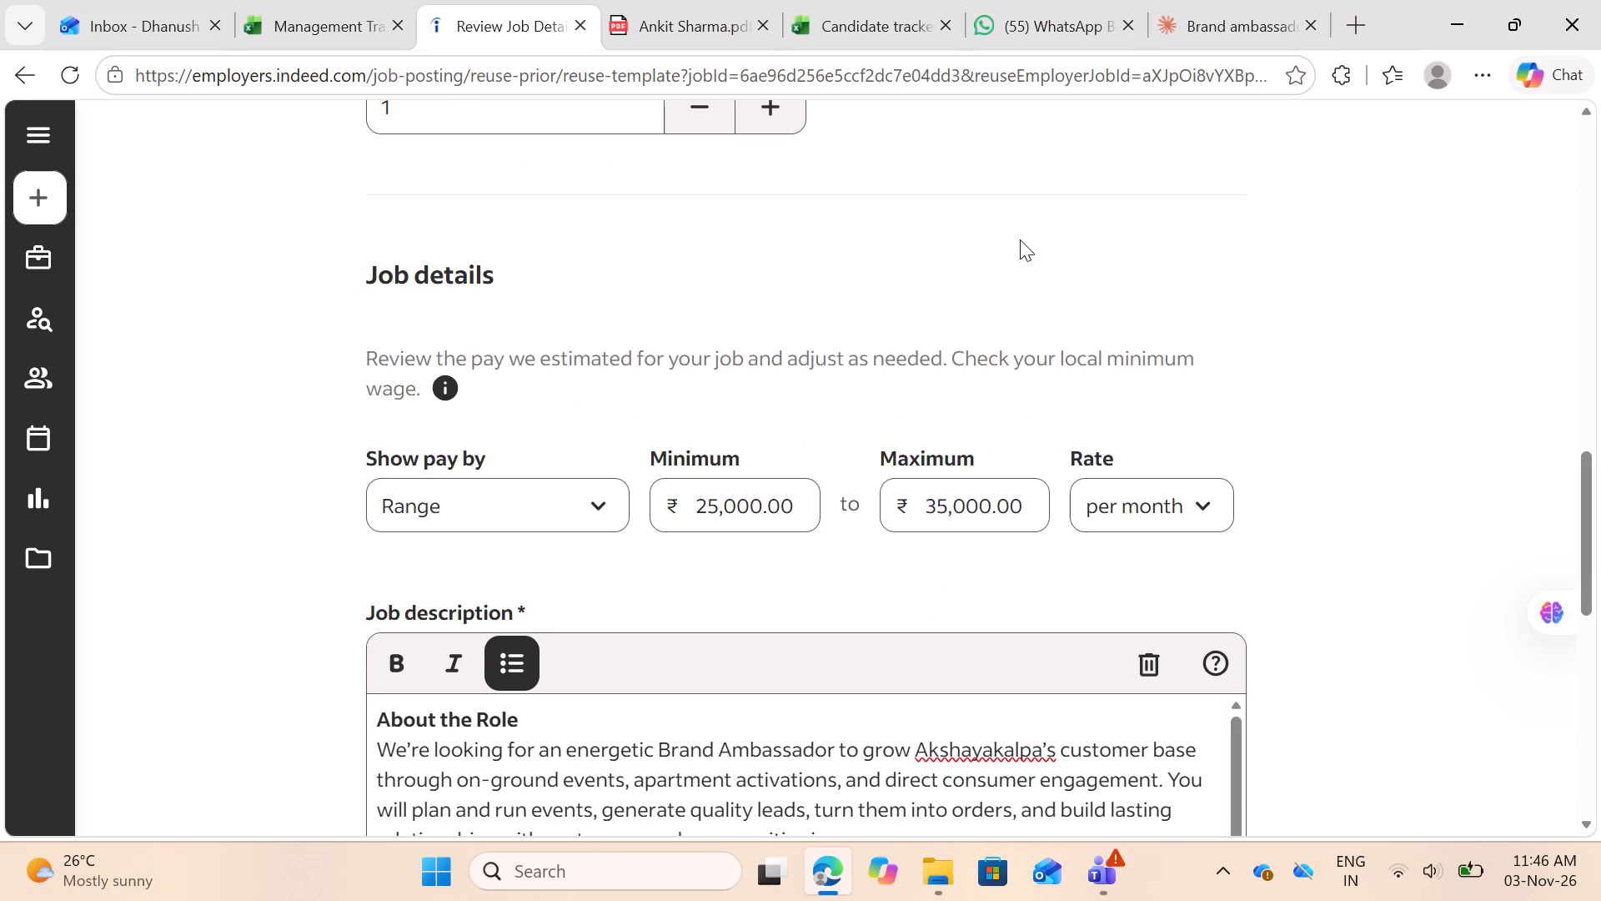
{"action": "scroll", "coordinate": [1046, 548], "scroll_direction": "down", "scroll_amount": 4}
{"action": "scroll", "coordinate": [1064, 394], "scroll_direction": "down", "scroll_amount": 12}
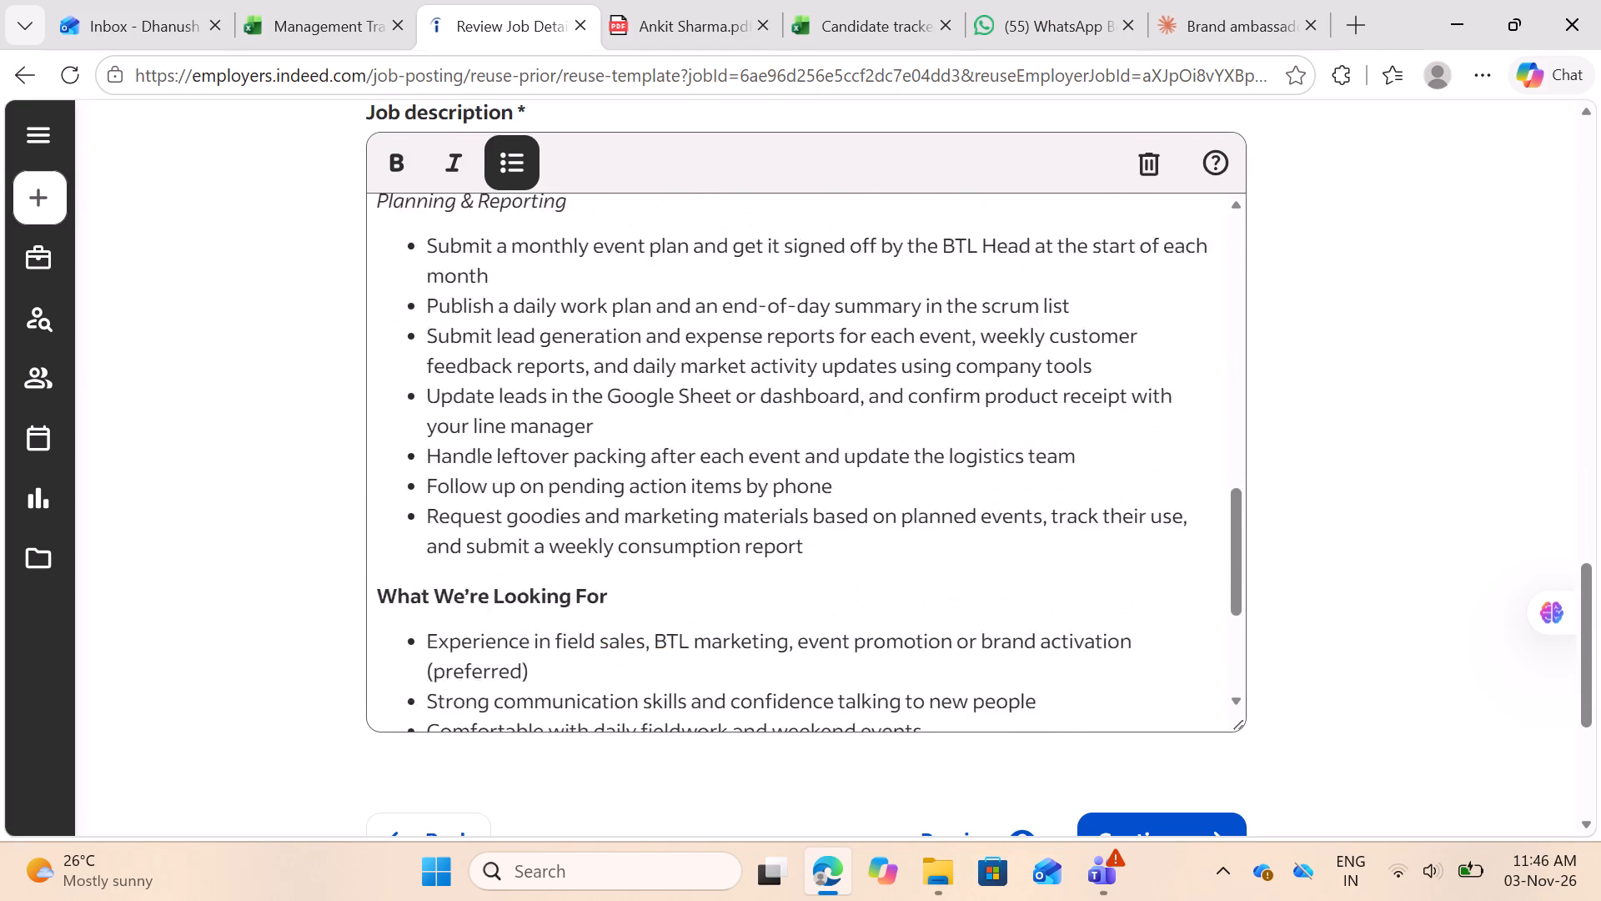
{"action": "scroll", "coordinate": [1157, 390], "scroll_direction": "down", "scroll_amount": 6}
{"action": "scroll", "coordinate": [1148, 362], "scroll_direction": "up", "scroll_amount": 9}
{"action": "scroll", "coordinate": [1248, 257], "scroll_direction": "up", "scroll_amount": 2}
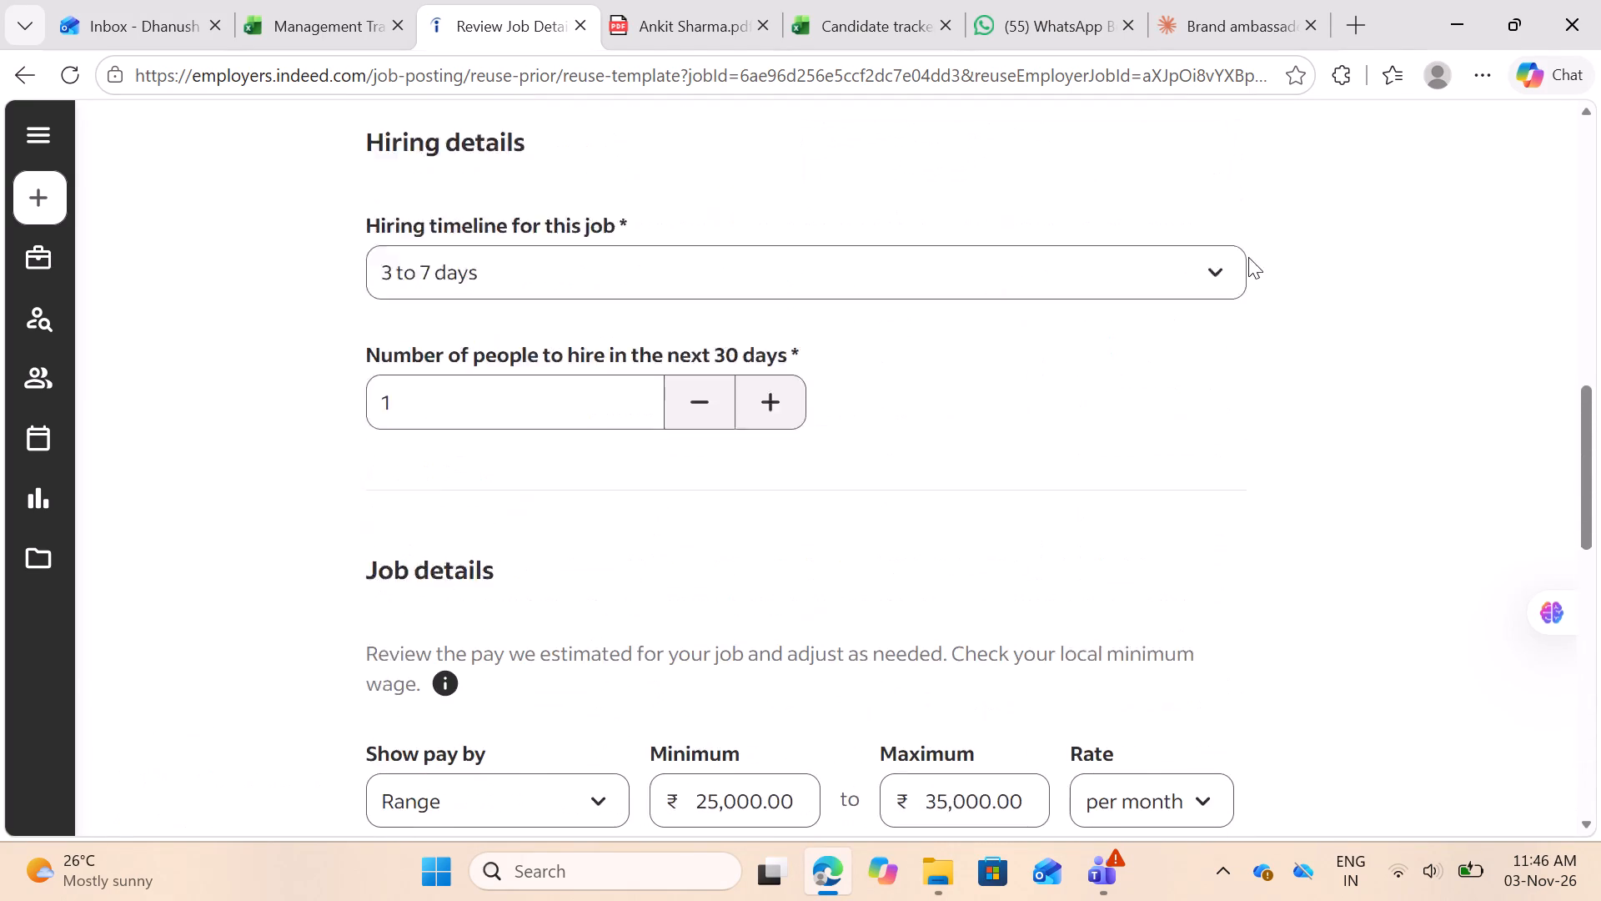
{"action": "scroll", "coordinate": [1485, 219], "scroll_direction": "up", "scroll_amount": 11}
{"action": "scroll", "coordinate": [1484, 216], "scroll_direction": "down", "scroll_amount": 14}
{"action": "scroll", "coordinate": [1458, 322], "scroll_direction": "down", "scroll_amount": 4}
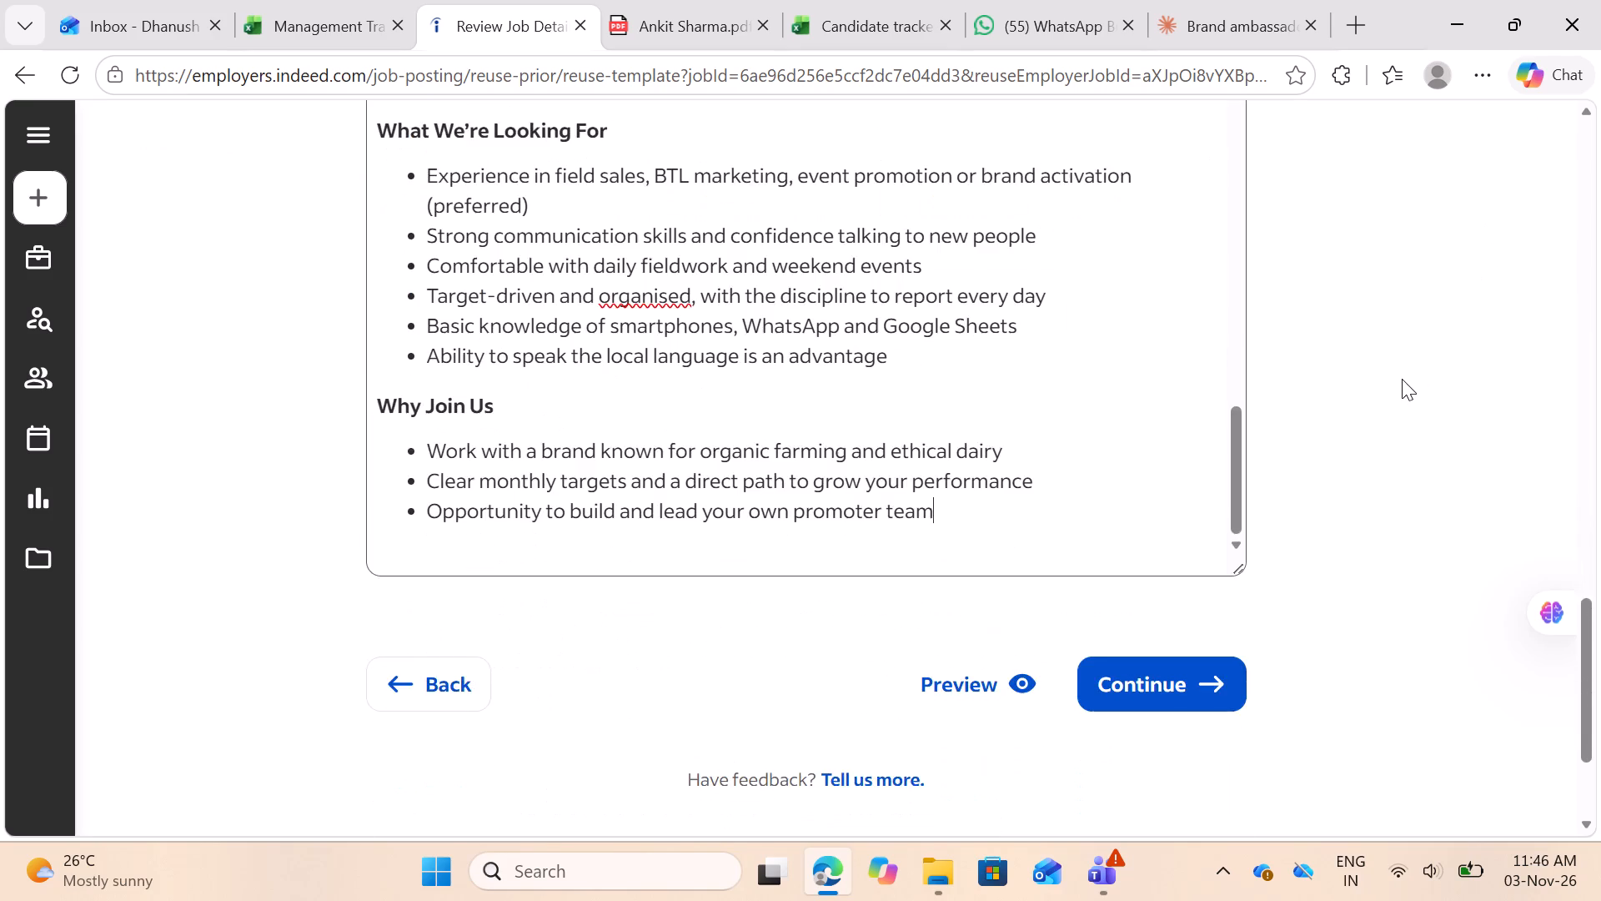
{"action": "scroll", "coordinate": [1402, 379], "scroll_direction": "down", "scroll_amount": 3}
Continue from the job details to the posting's review page.
{"action": "left_click", "coordinate": [1206, 442]}
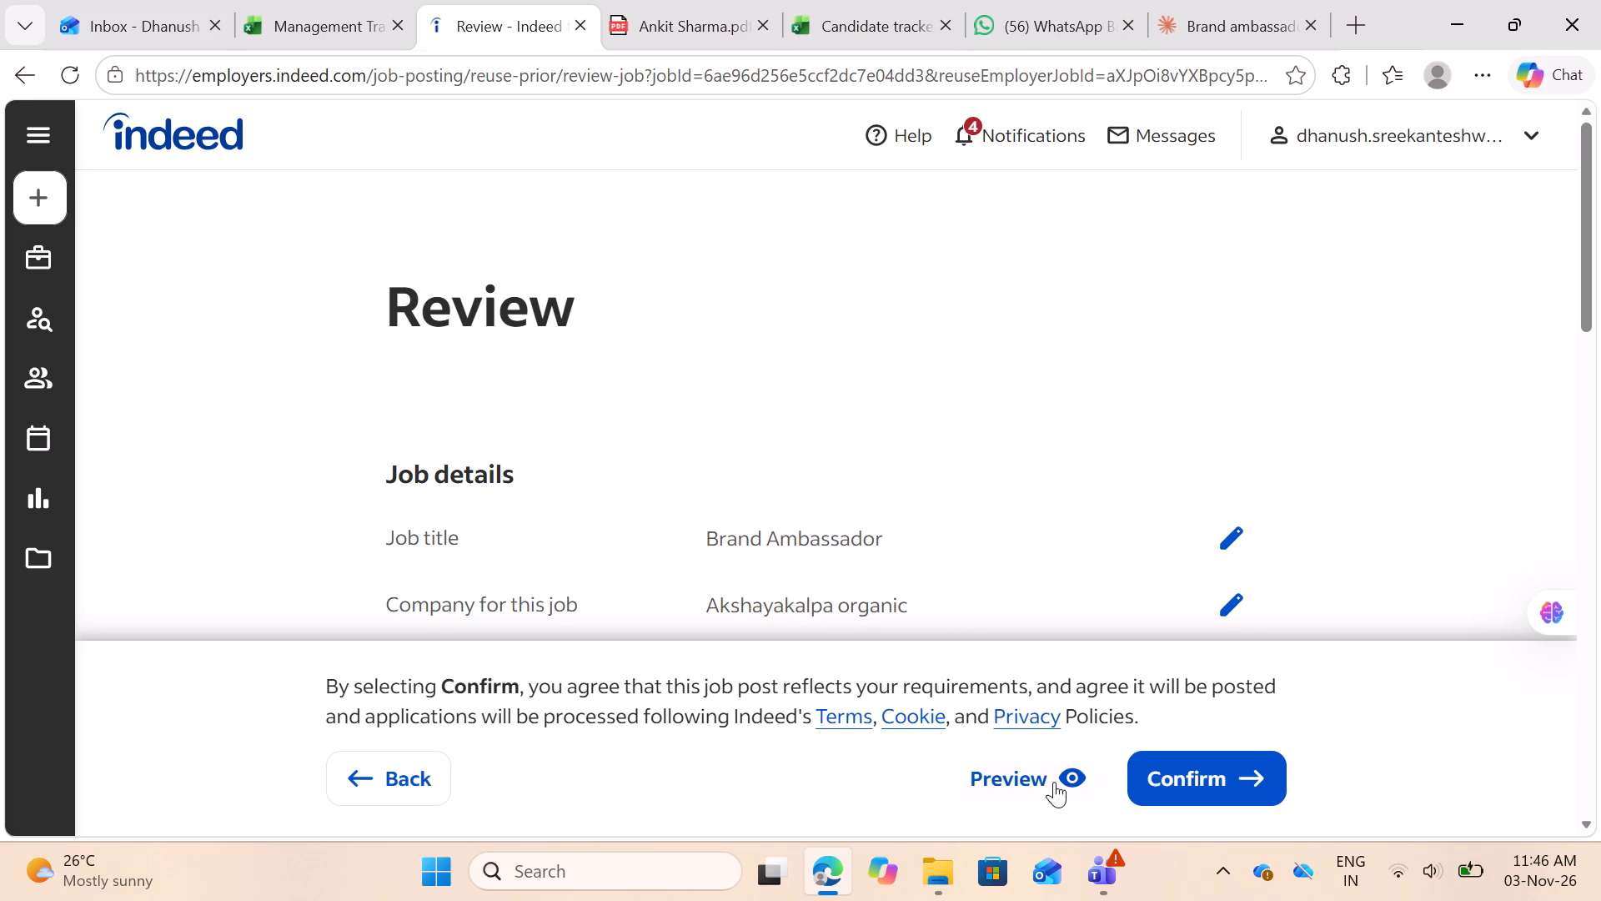
Examine the Brand Ambassador posting's job details, description, pre-screening, qualifications and settings on the review page.
{"action": "scroll", "coordinate": [989, 478], "scroll_direction": "down", "scroll_amount": 2}
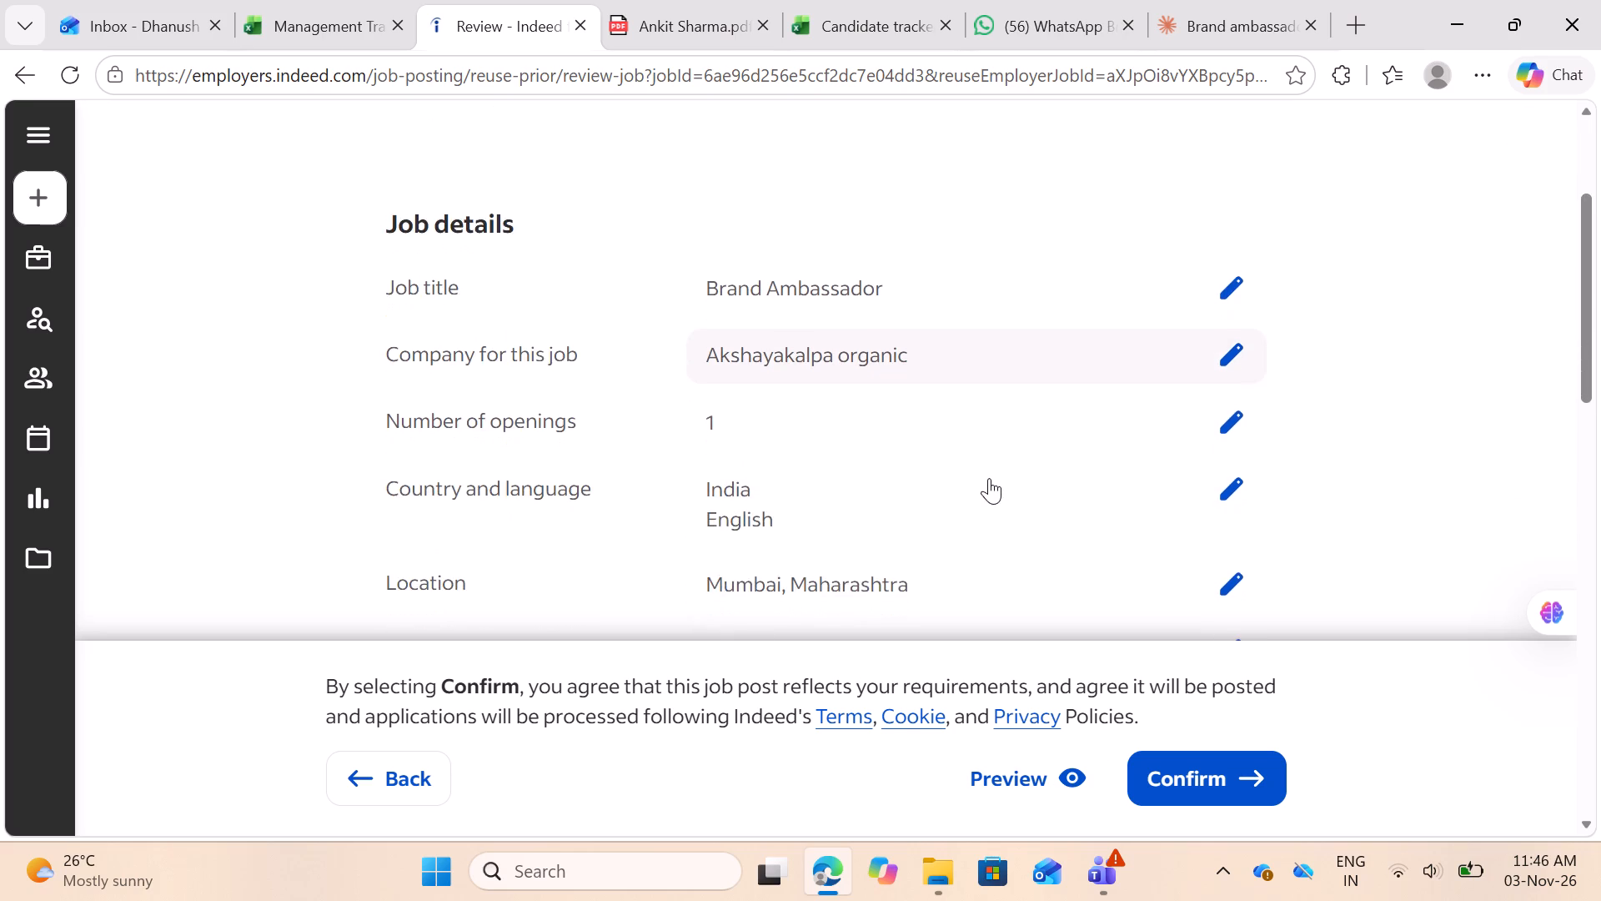
{"action": "scroll", "coordinate": [989, 478], "scroll_direction": "down", "scroll_amount": 1}
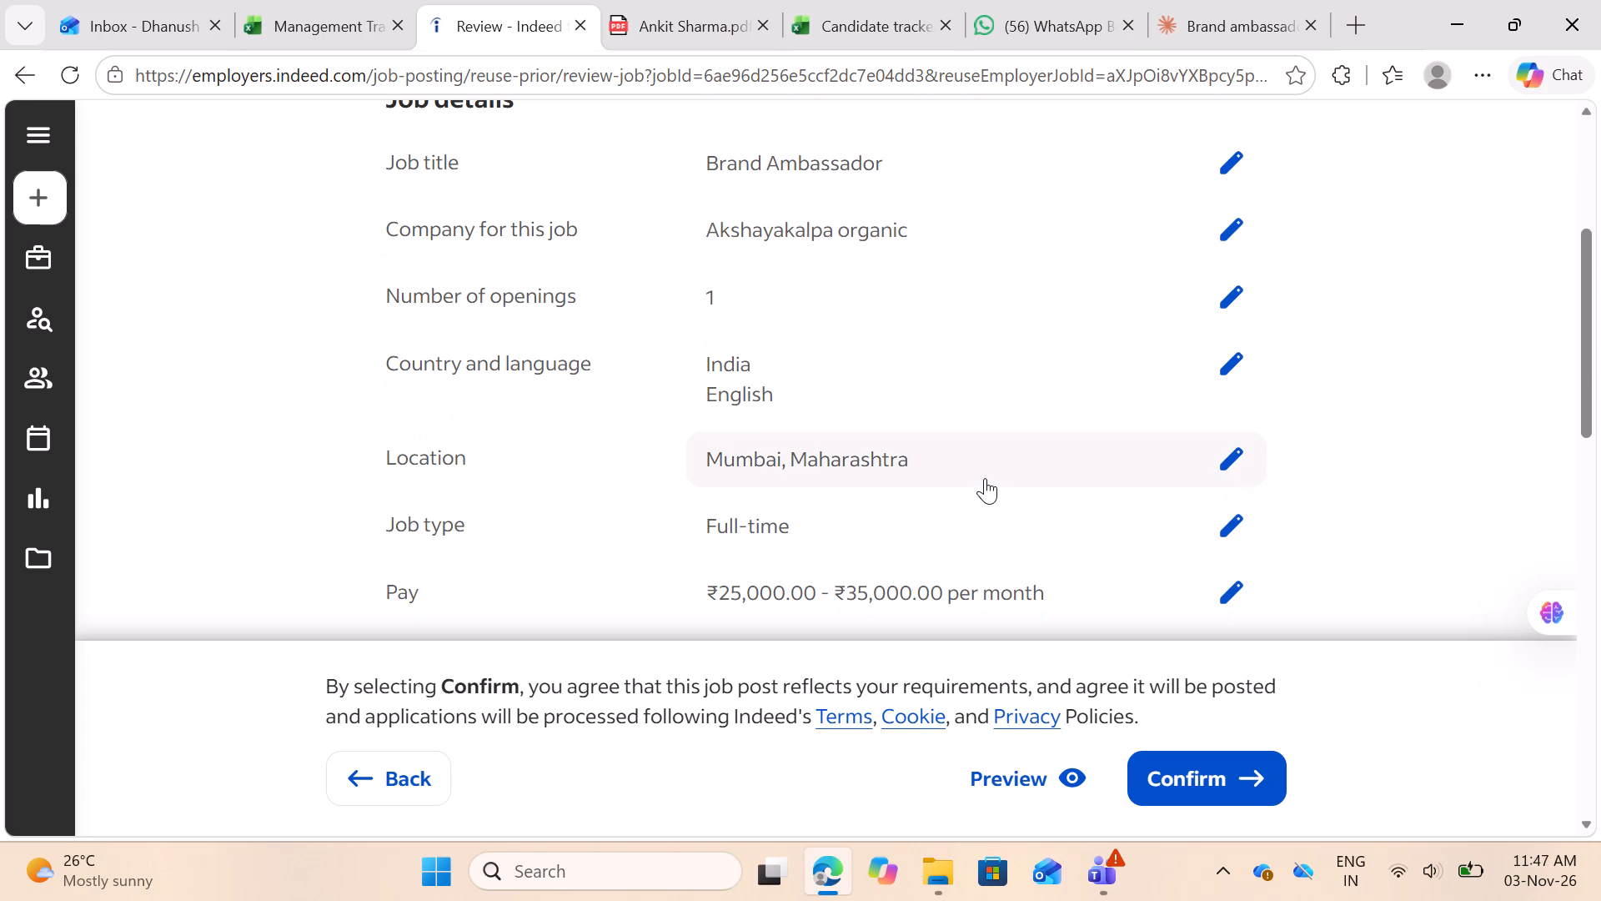
{"action": "scroll", "coordinate": [1037, 481], "scroll_direction": "down", "scroll_amount": 5}
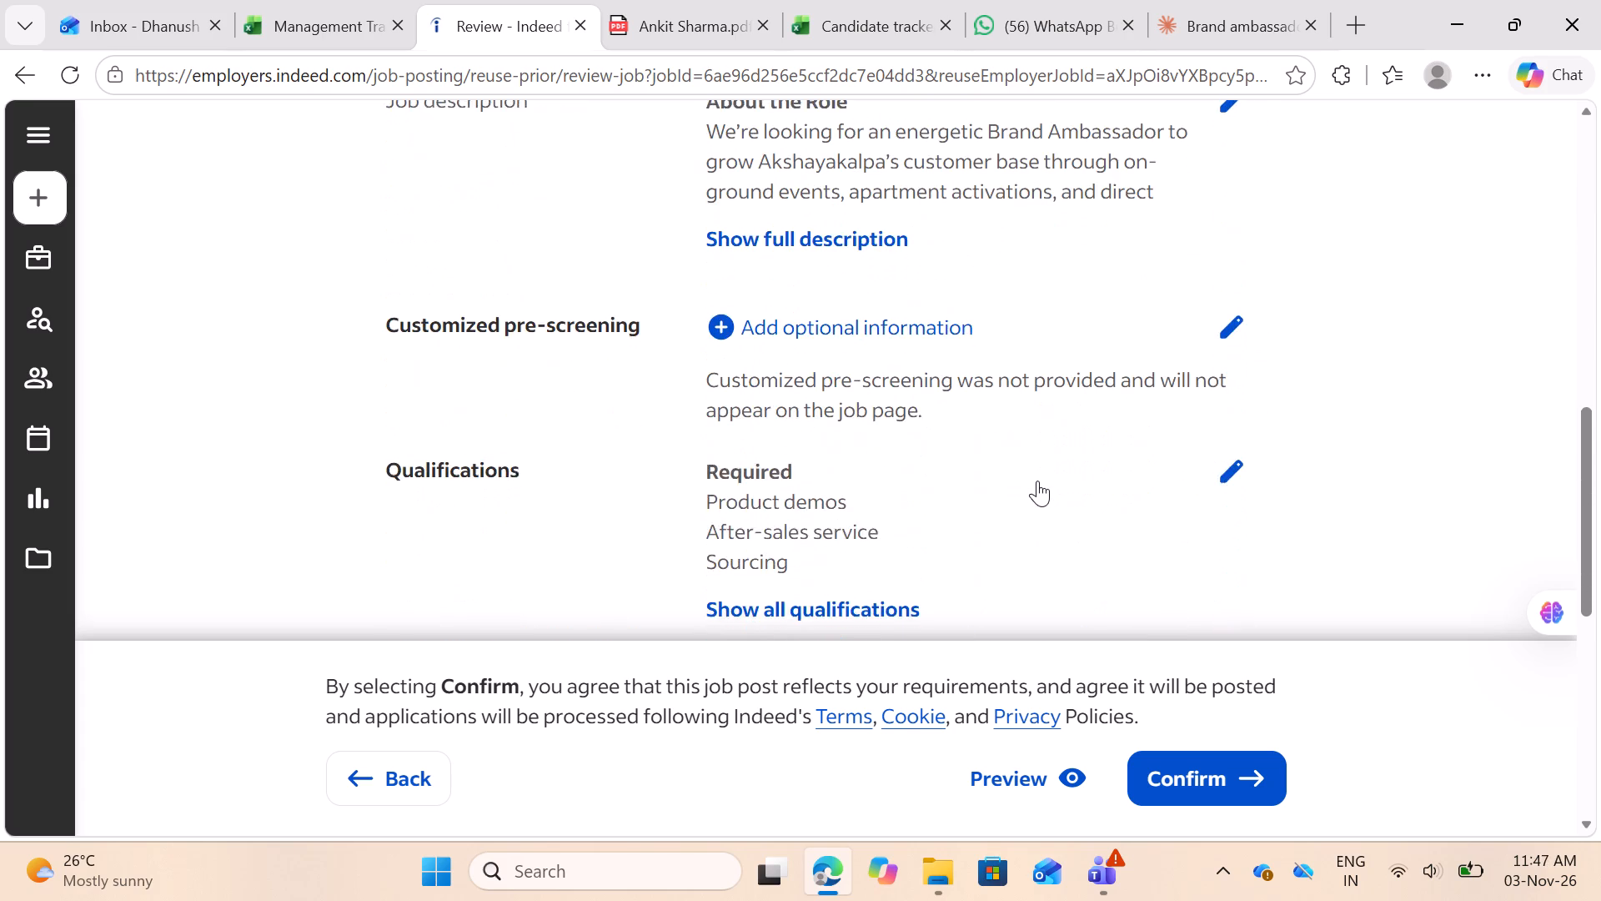
{"action": "scroll", "coordinate": [1037, 481], "scroll_direction": "down", "scroll_amount": 4}
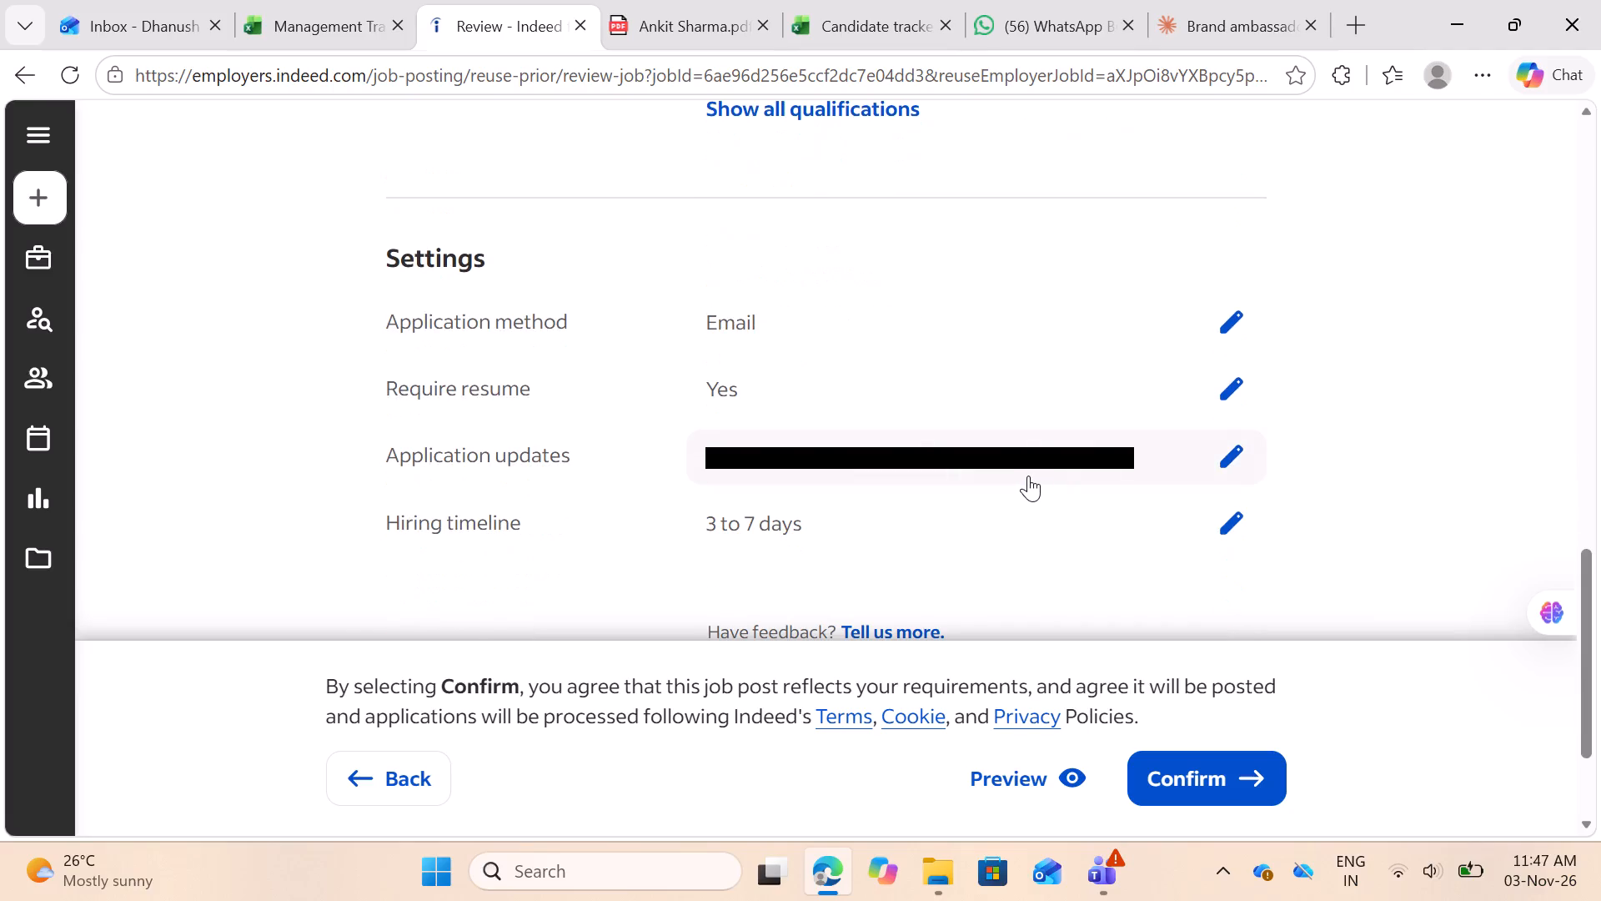
{"action": "scroll", "coordinate": [1027, 476], "scroll_direction": "down", "scroll_amount": 9}
Confirm the Brand Ambassador job post.
{"action": "left_click", "coordinate": [1229, 640]}
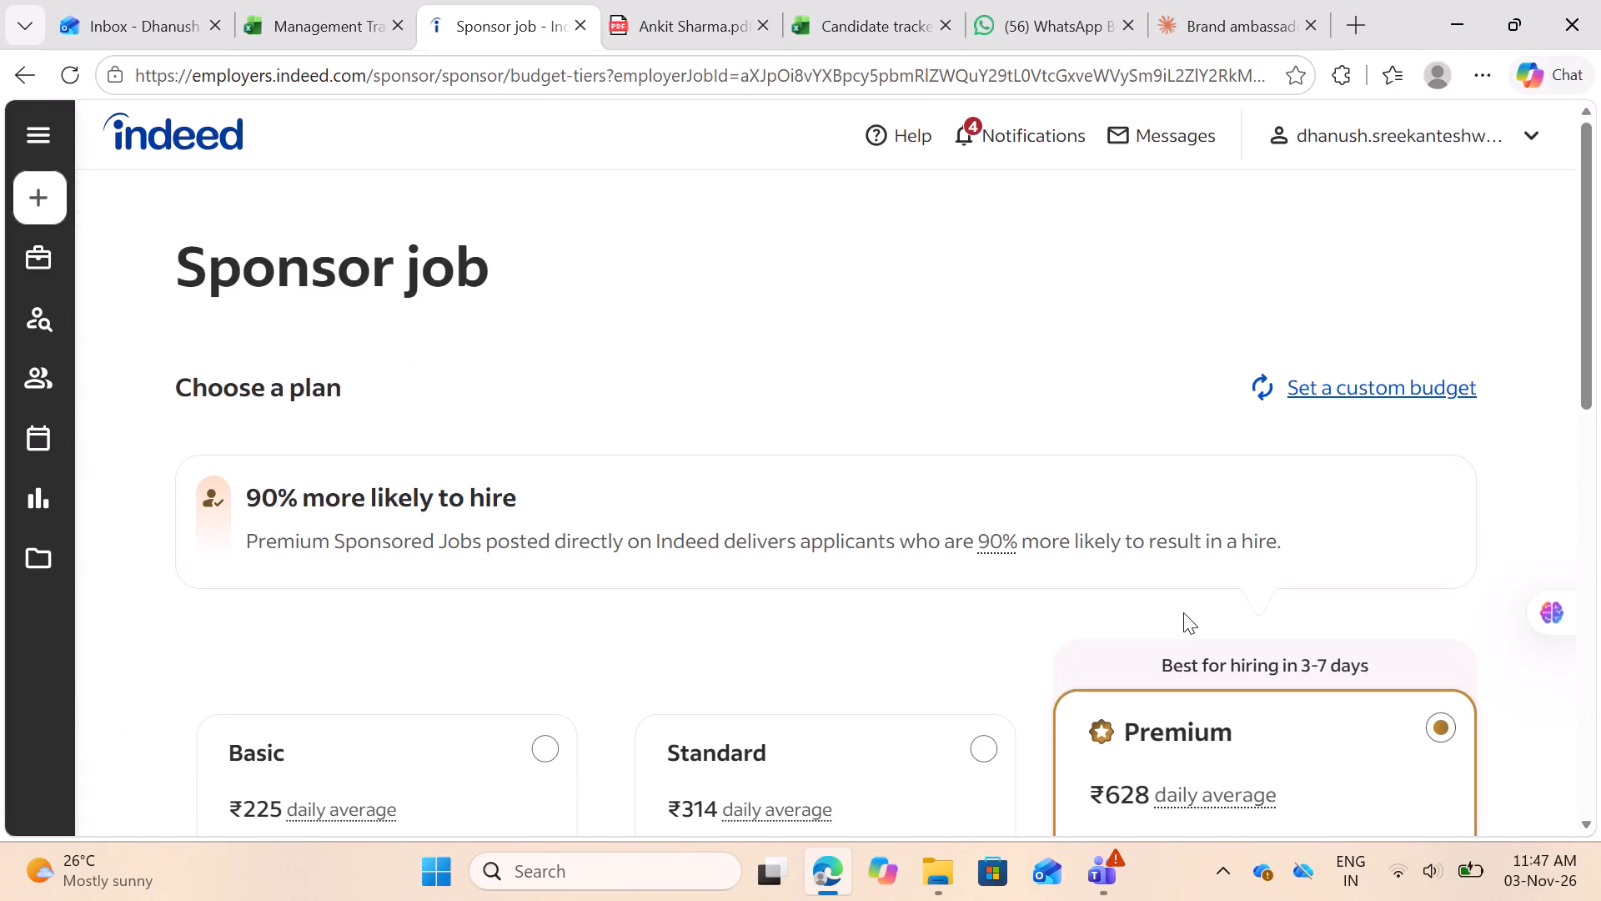
Compare the Basic, Standard and Premium sponsorship plans and check the plan duration and maximum budget.
{"action": "scroll", "coordinate": [951, 526], "scroll_direction": "down", "scroll_amount": 3}
{"action": "scroll", "coordinate": [951, 526], "scroll_direction": "up", "scroll_amount": 5}
{"action": "scroll", "coordinate": [951, 526], "scroll_direction": "down", "scroll_amount": 3}
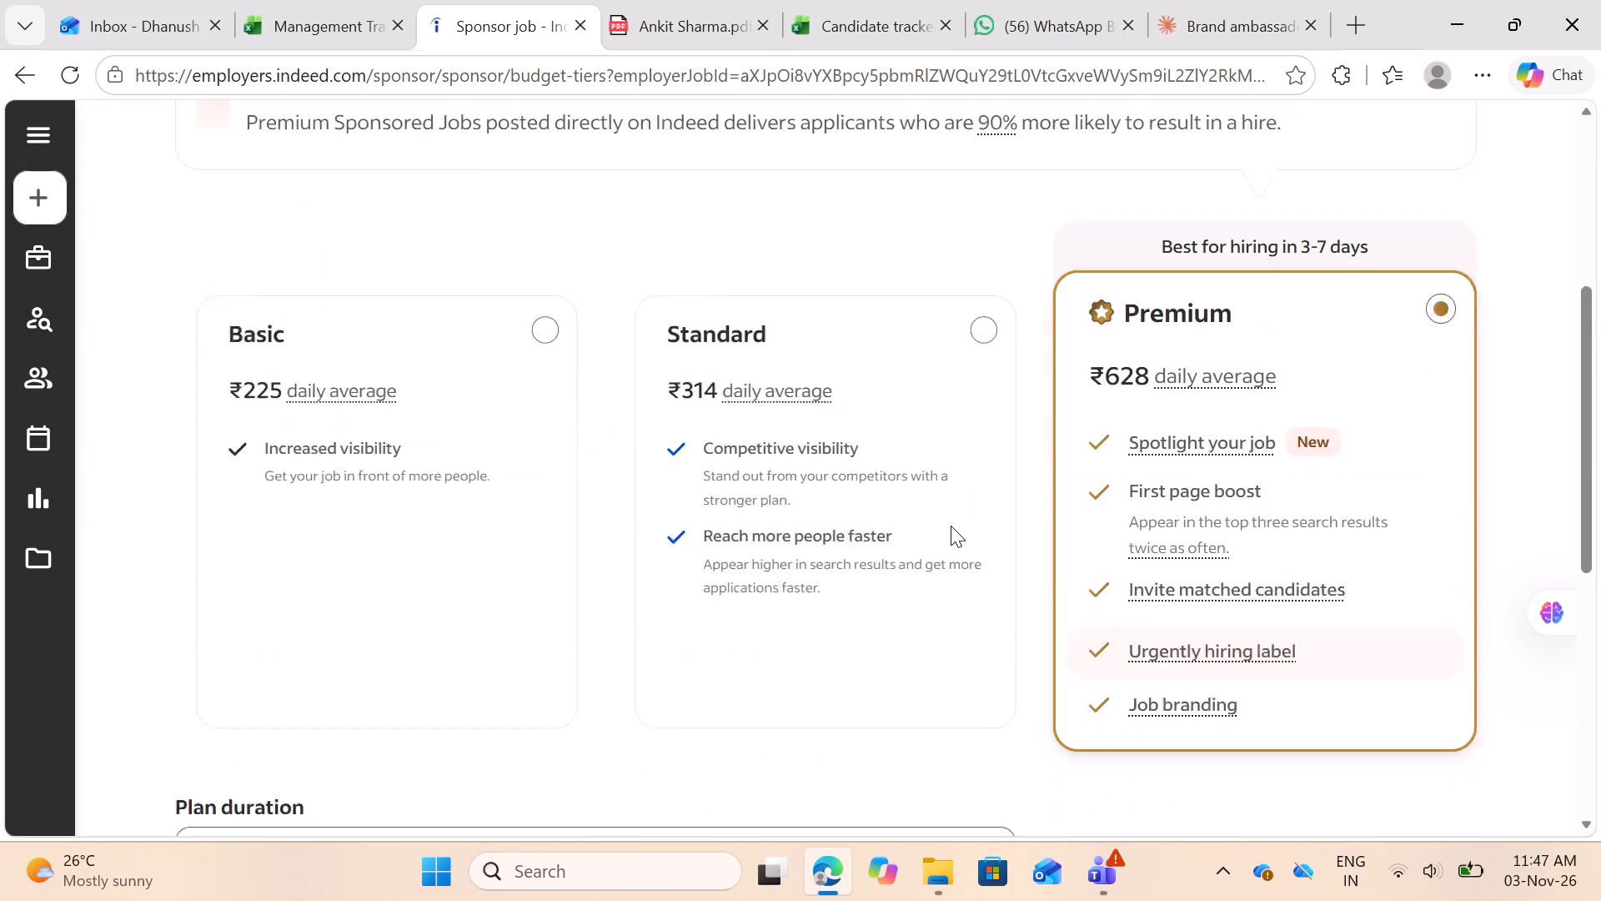
{"action": "scroll", "coordinate": [951, 526], "scroll_direction": "down", "scroll_amount": 5}
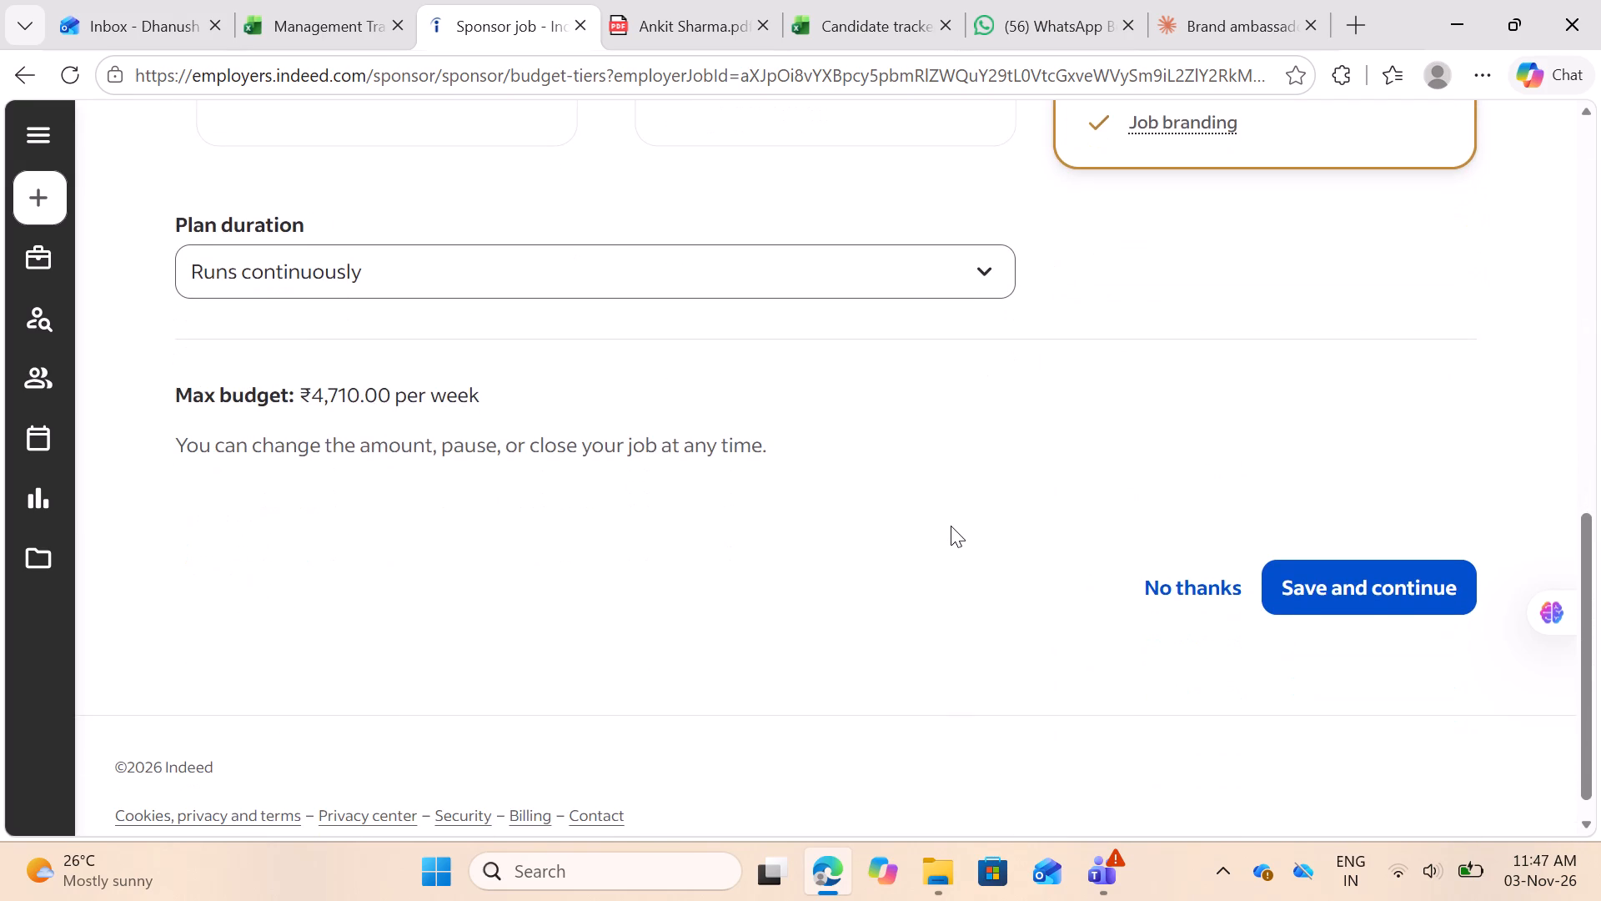
{"action": "scroll", "coordinate": [951, 526], "scroll_direction": "up", "scroll_amount": 6}
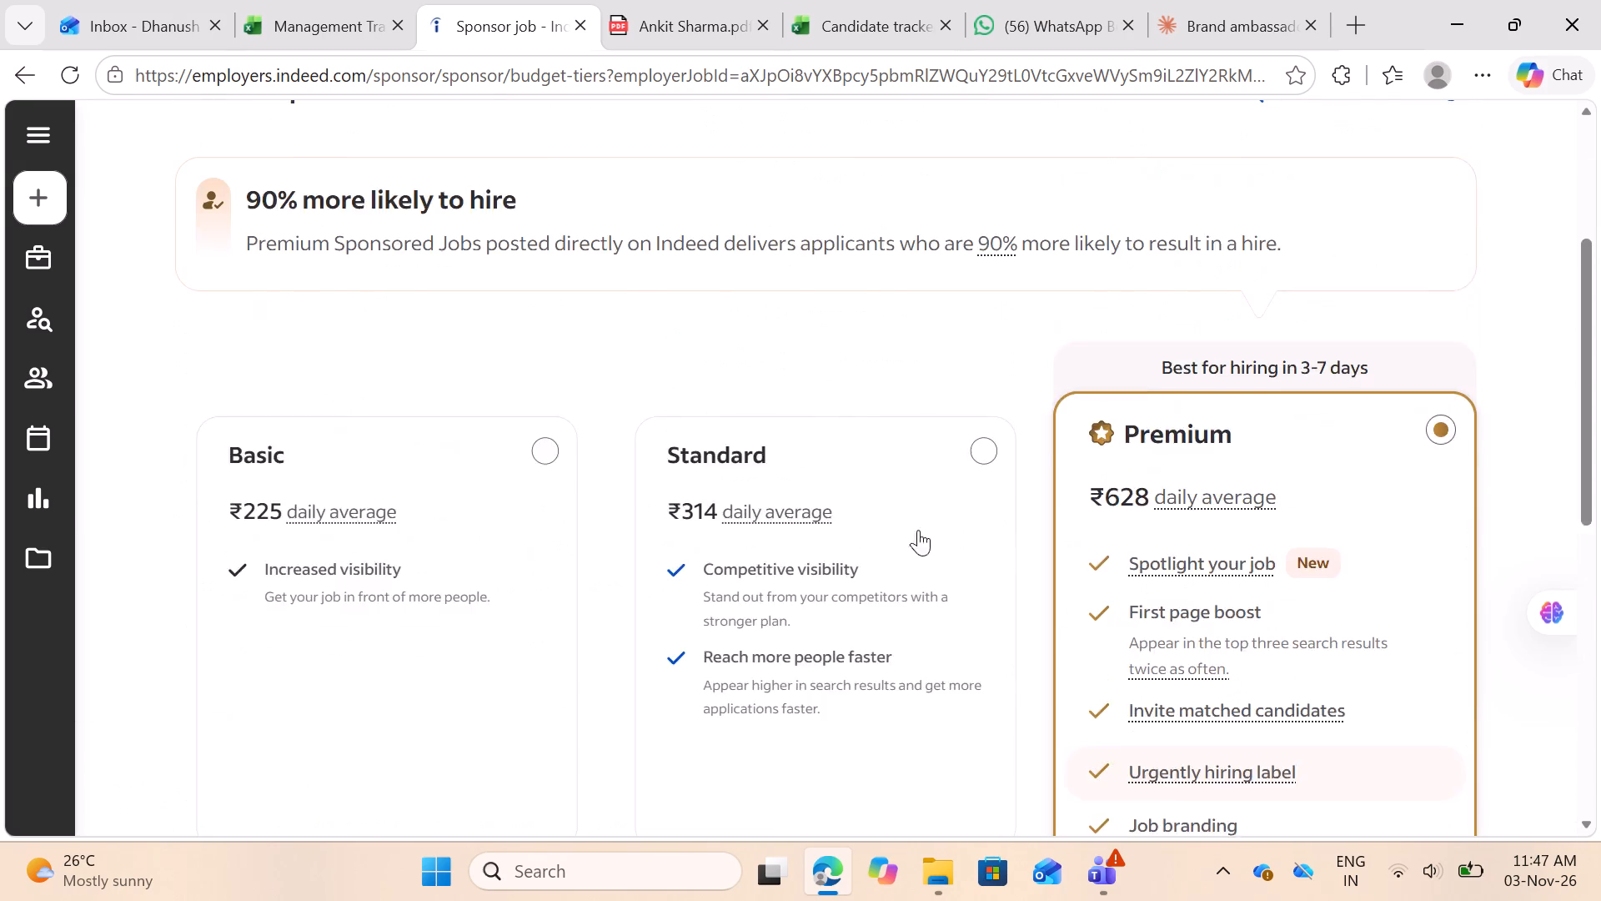
Decline the paid sponsorship plans and the 3-day Standard Sponsored Jobs free trial for the Brand Ambassador post.
{"action": "scroll", "coordinate": [760, 561], "scroll_direction": "down", "scroll_amount": 7}
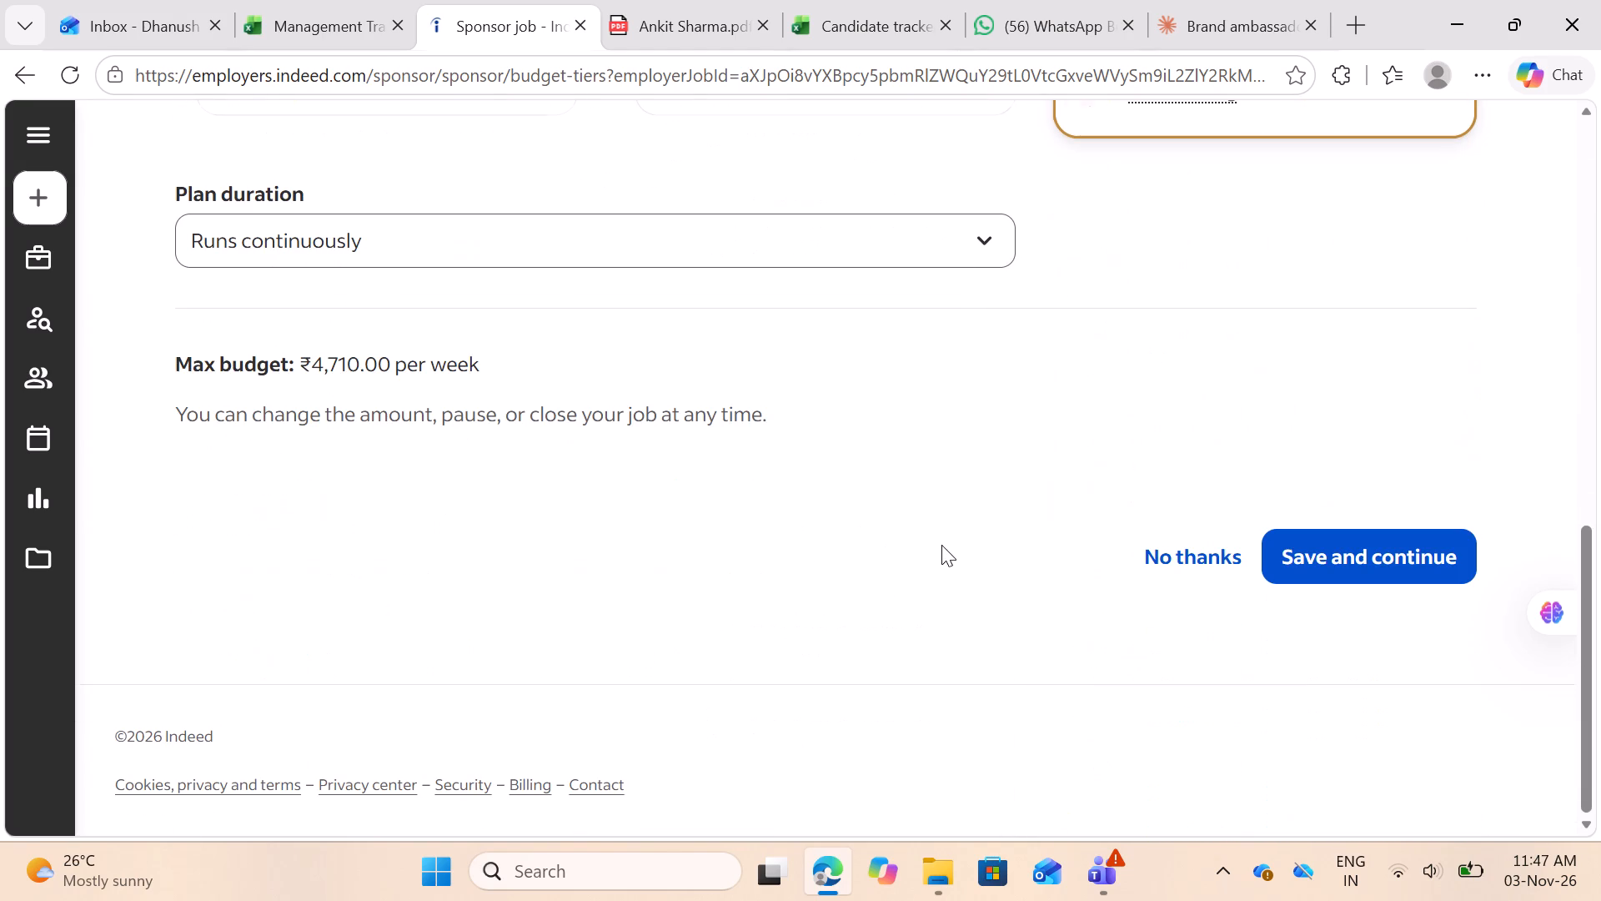
{"action": "scroll", "coordinate": [941, 545], "scroll_direction": "down", "scroll_amount": 4}
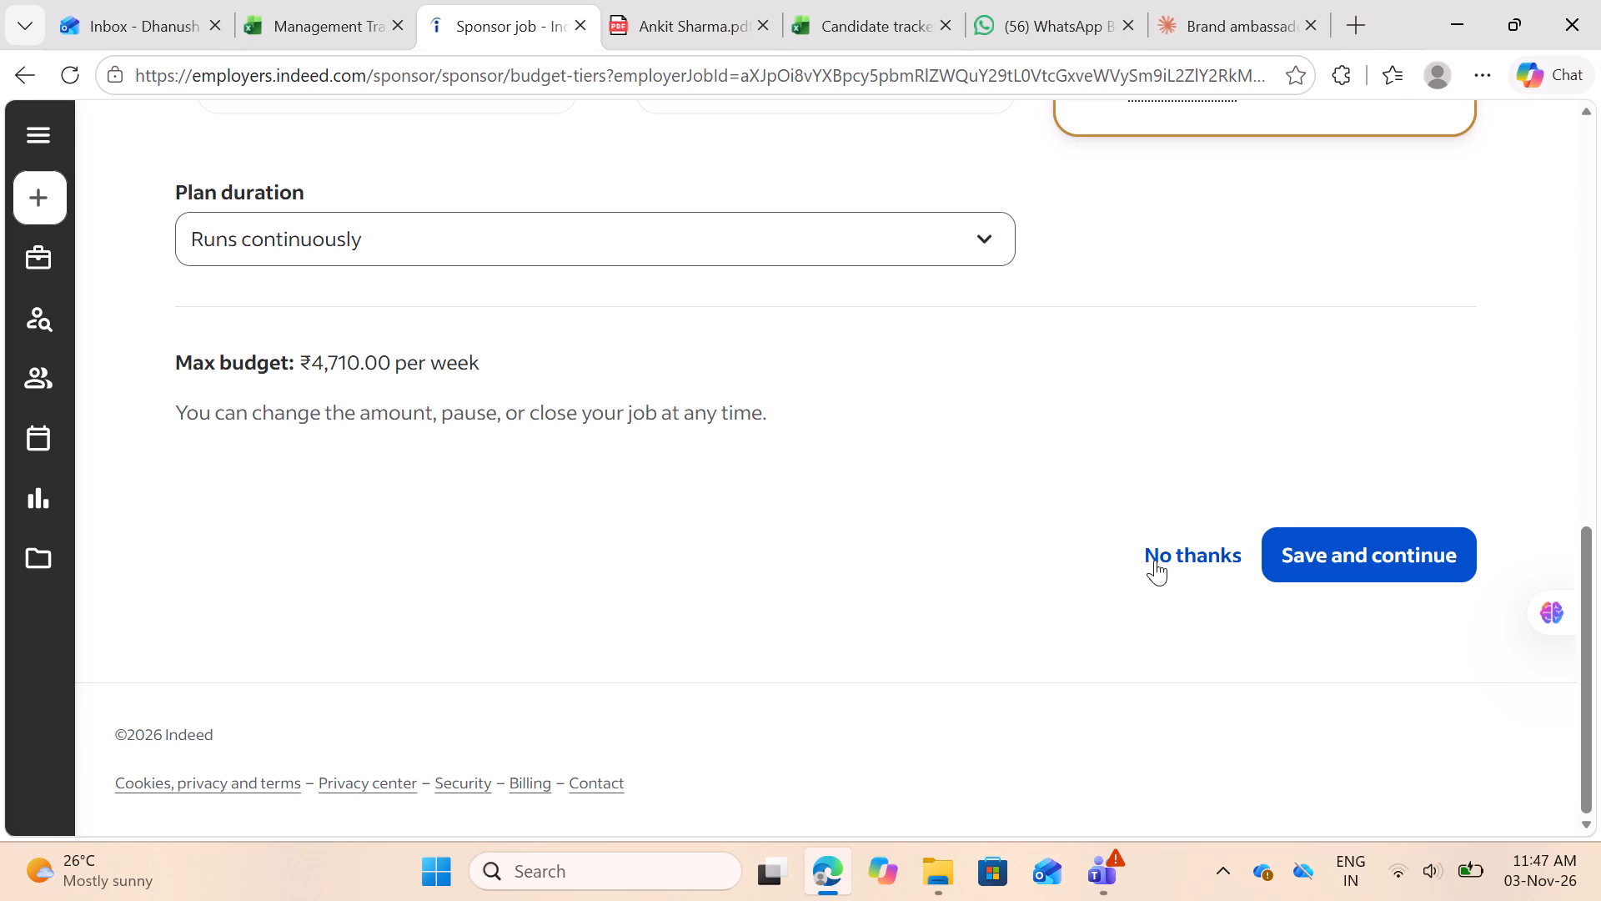
{"action": "left_click", "coordinate": [1157, 556]}
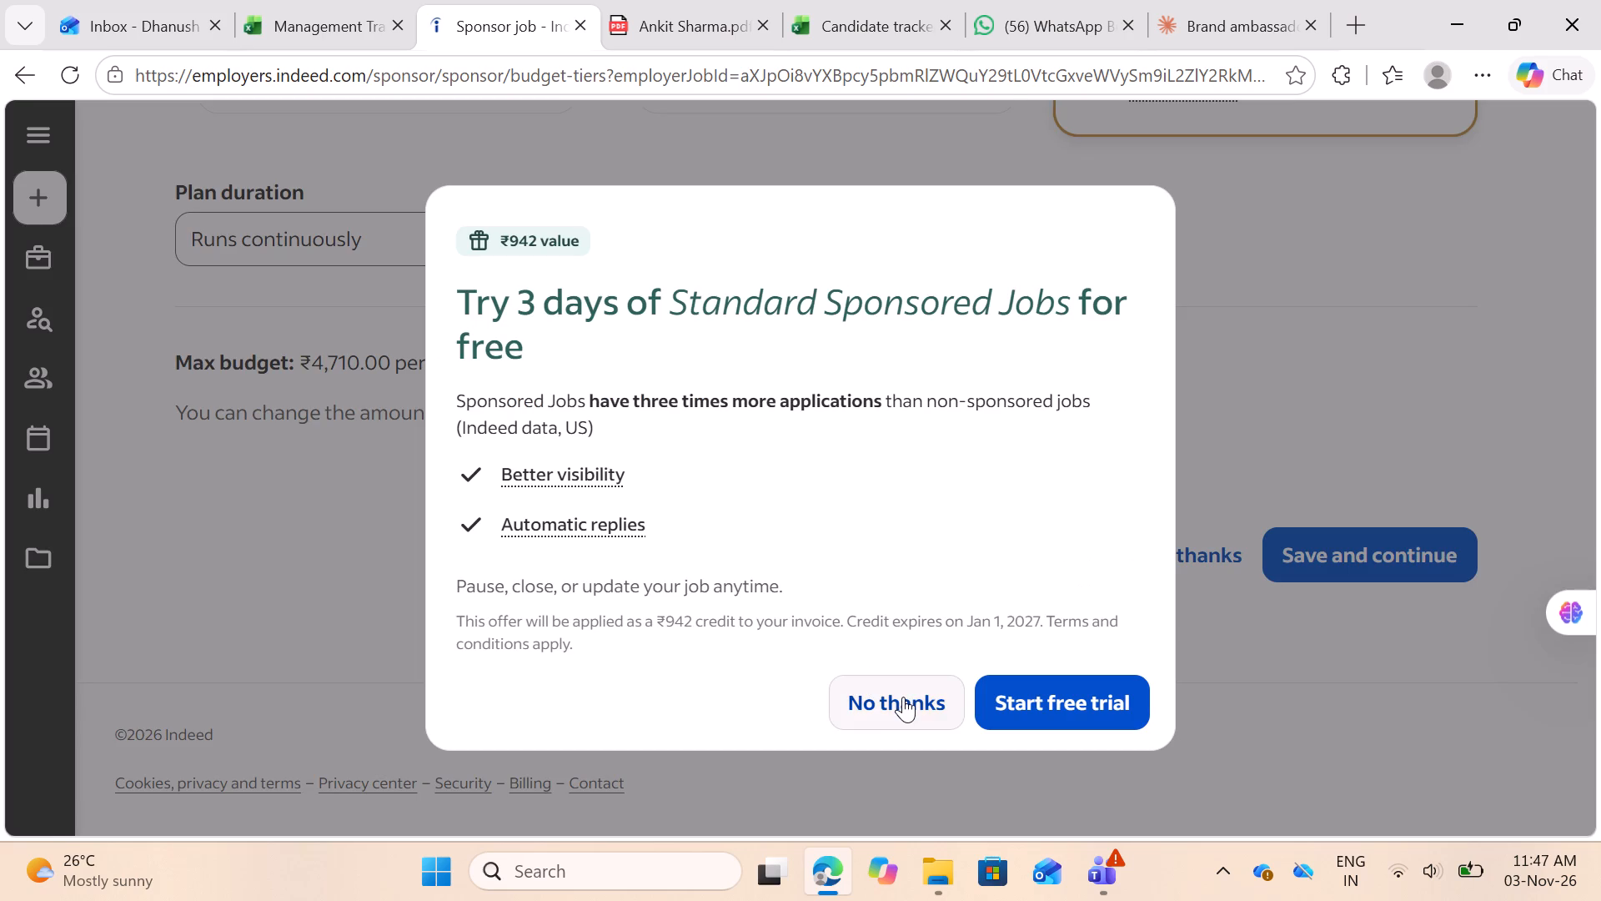
{"action": "left_click", "coordinate": [903, 697]}
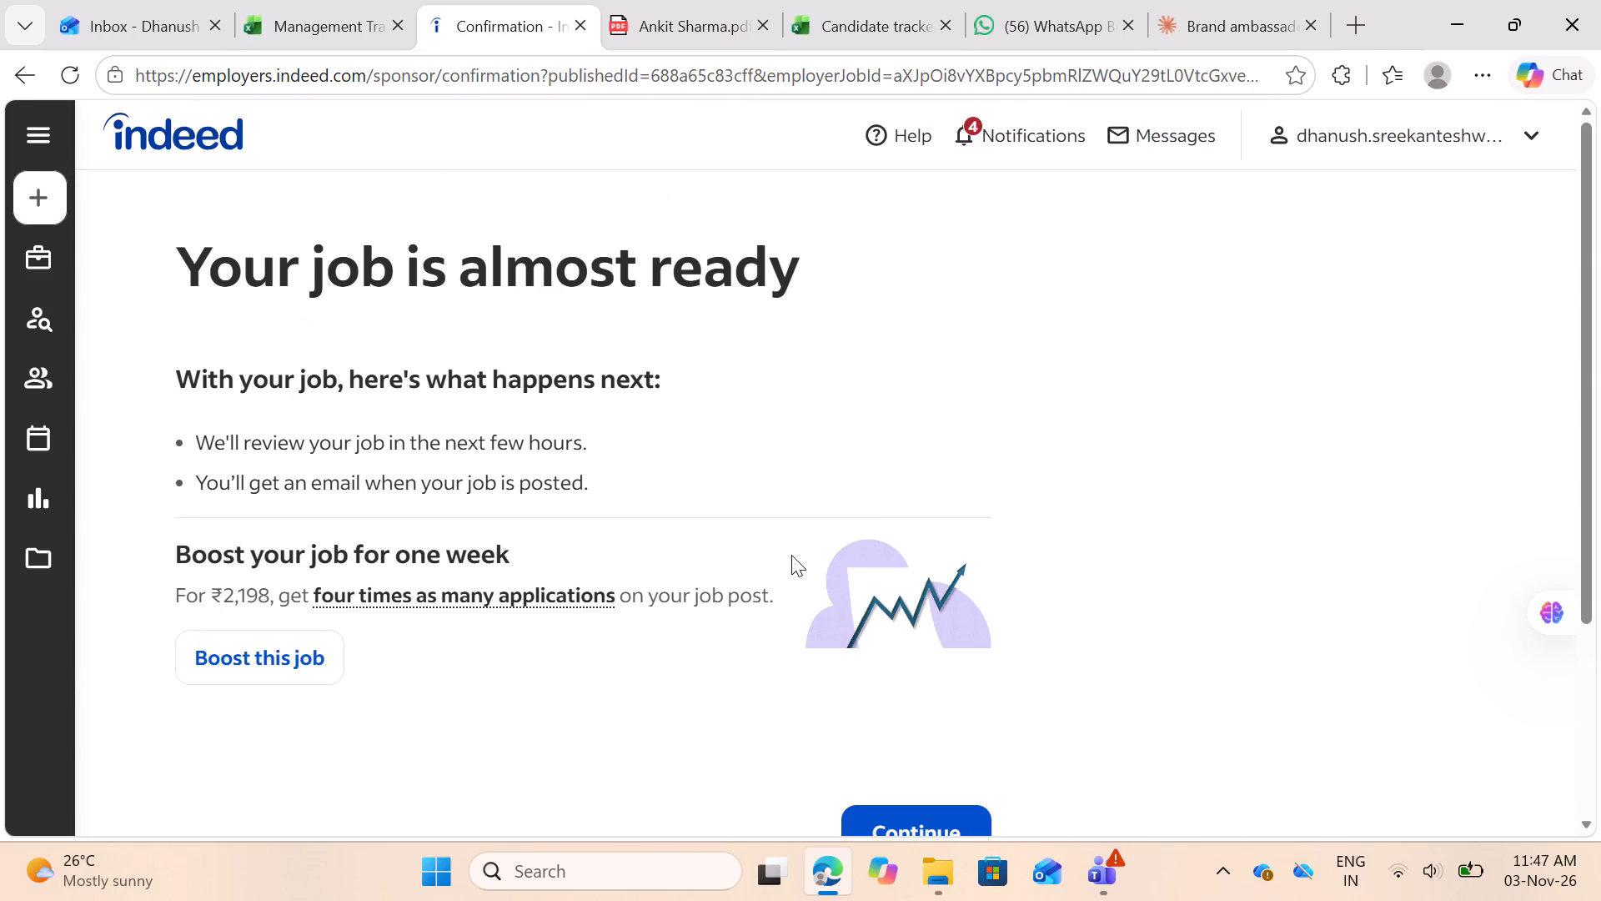
Skip the one-week boost offer and continue to the Brand Ambassador job page.
{"action": "scroll", "coordinate": [979, 458], "scroll_direction": "down", "scroll_amount": 2}
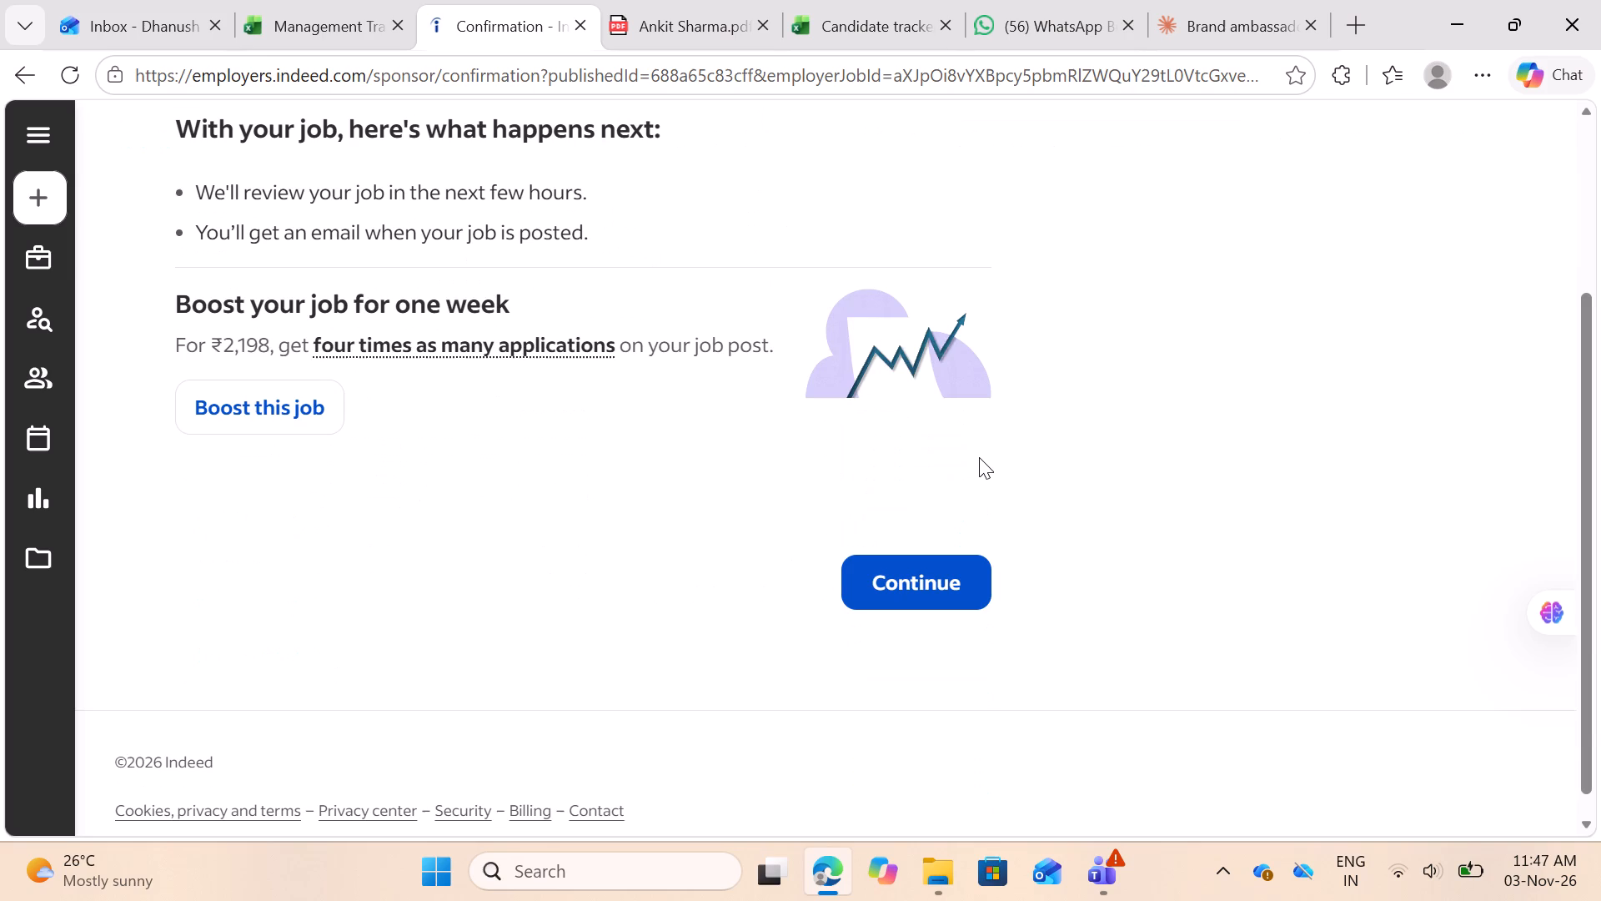
{"action": "scroll", "coordinate": [979, 457], "scroll_direction": "up", "scroll_amount": 1}
{"action": "scroll", "coordinate": [979, 457], "scroll_direction": "down", "scroll_amount": 12}
{"action": "left_click", "coordinate": [971, 552]}
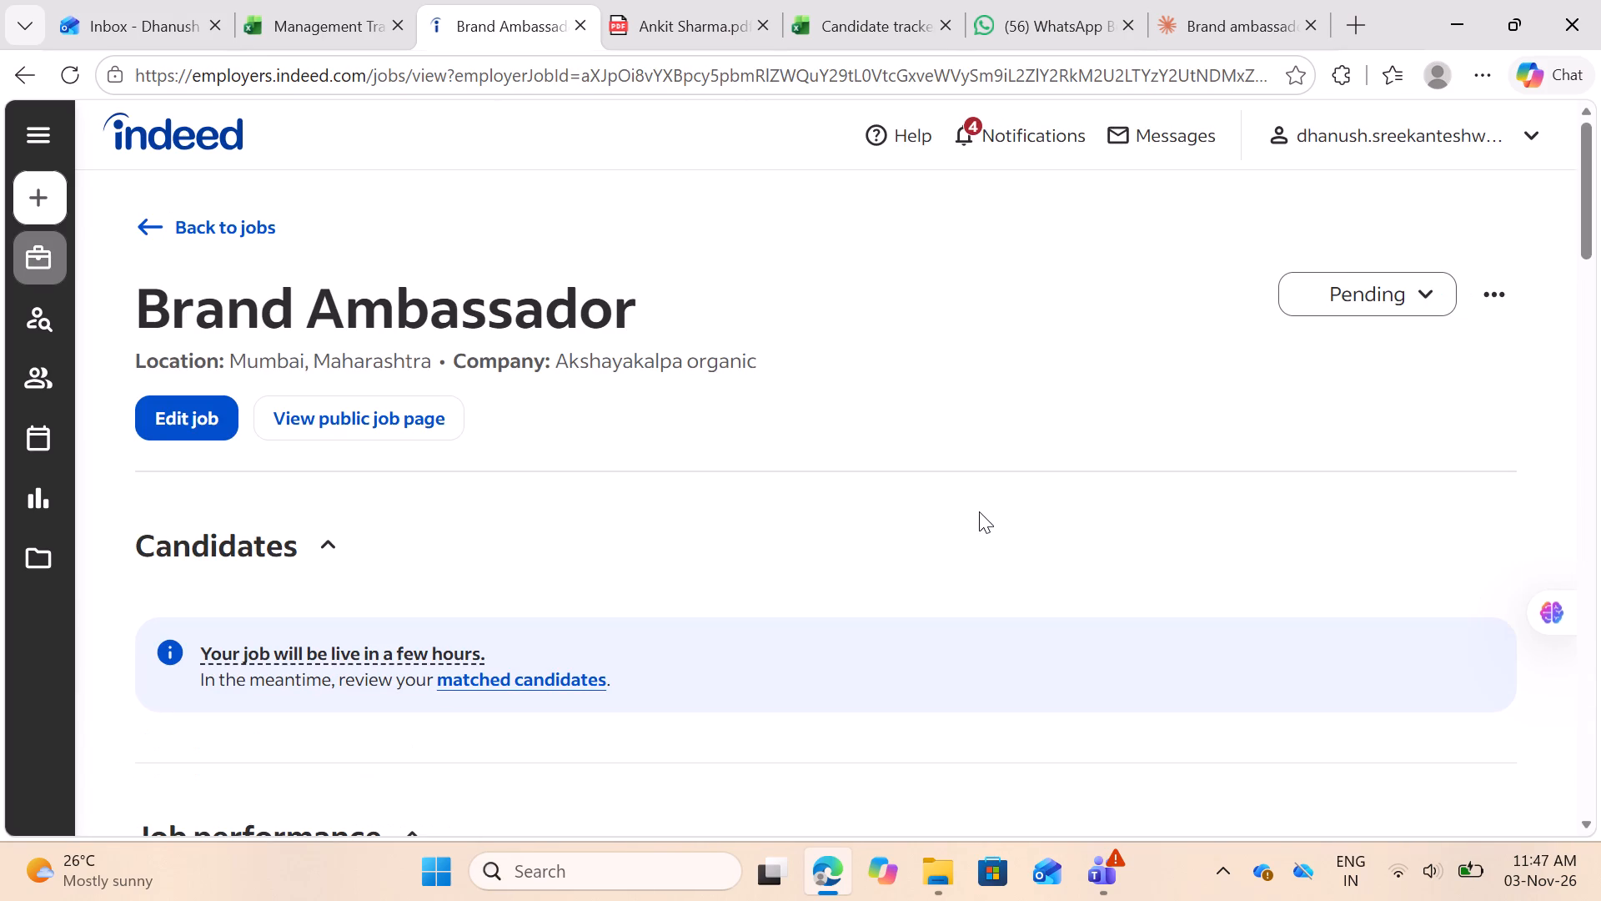
Examine the submitted Brand Ambassador job page, including its performance figures, pay, full job description and work location.
{"action": "scroll", "coordinate": [973, 506], "scroll_direction": "down", "scroll_amount": 4}
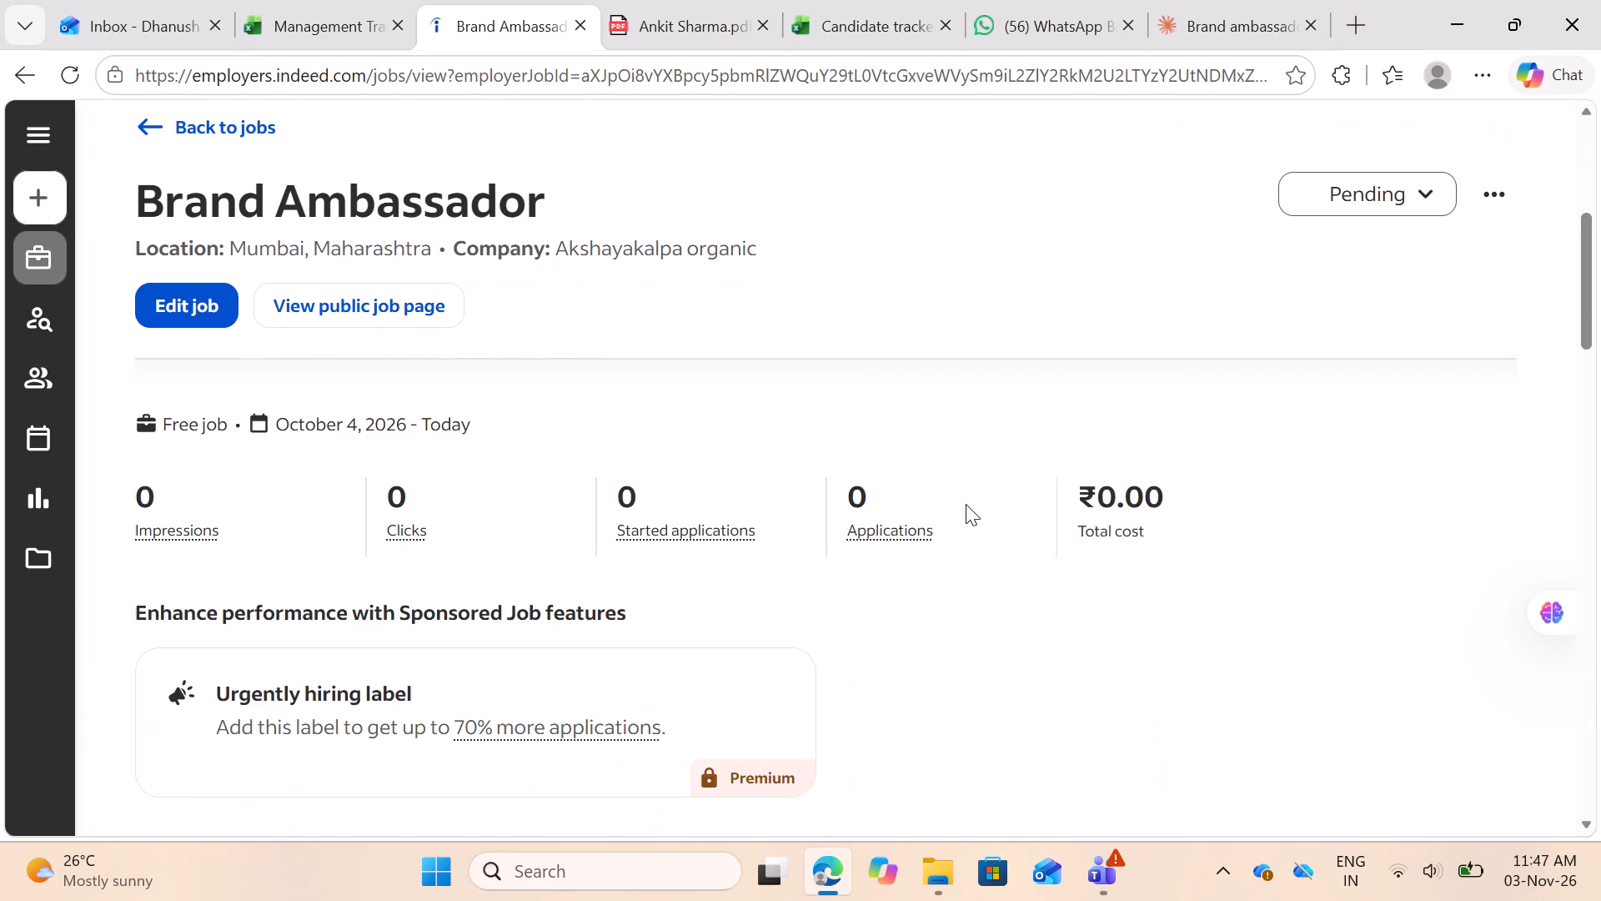
{"action": "scroll", "coordinate": [966, 504], "scroll_direction": "up", "scroll_amount": 2}
{"action": "scroll", "coordinate": [966, 504], "scroll_direction": "down", "scroll_amount": 4}
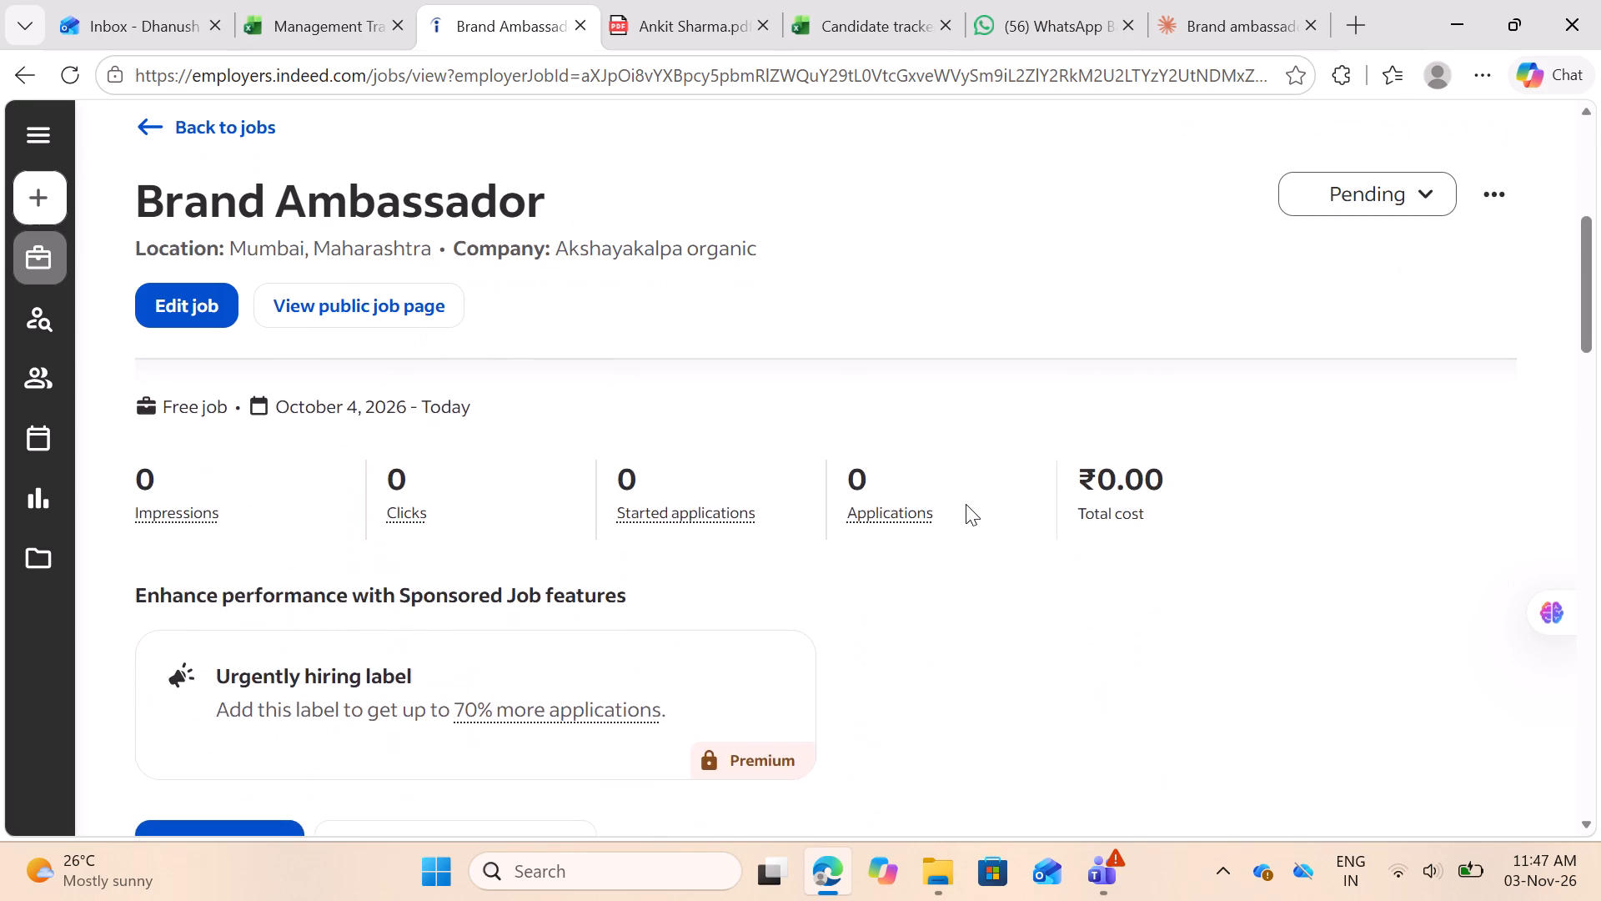
{"action": "scroll", "coordinate": [966, 504], "scroll_direction": "down", "scroll_amount": 3}
{"action": "scroll", "coordinate": [598, 591], "scroll_direction": "down", "scroll_amount": 1}
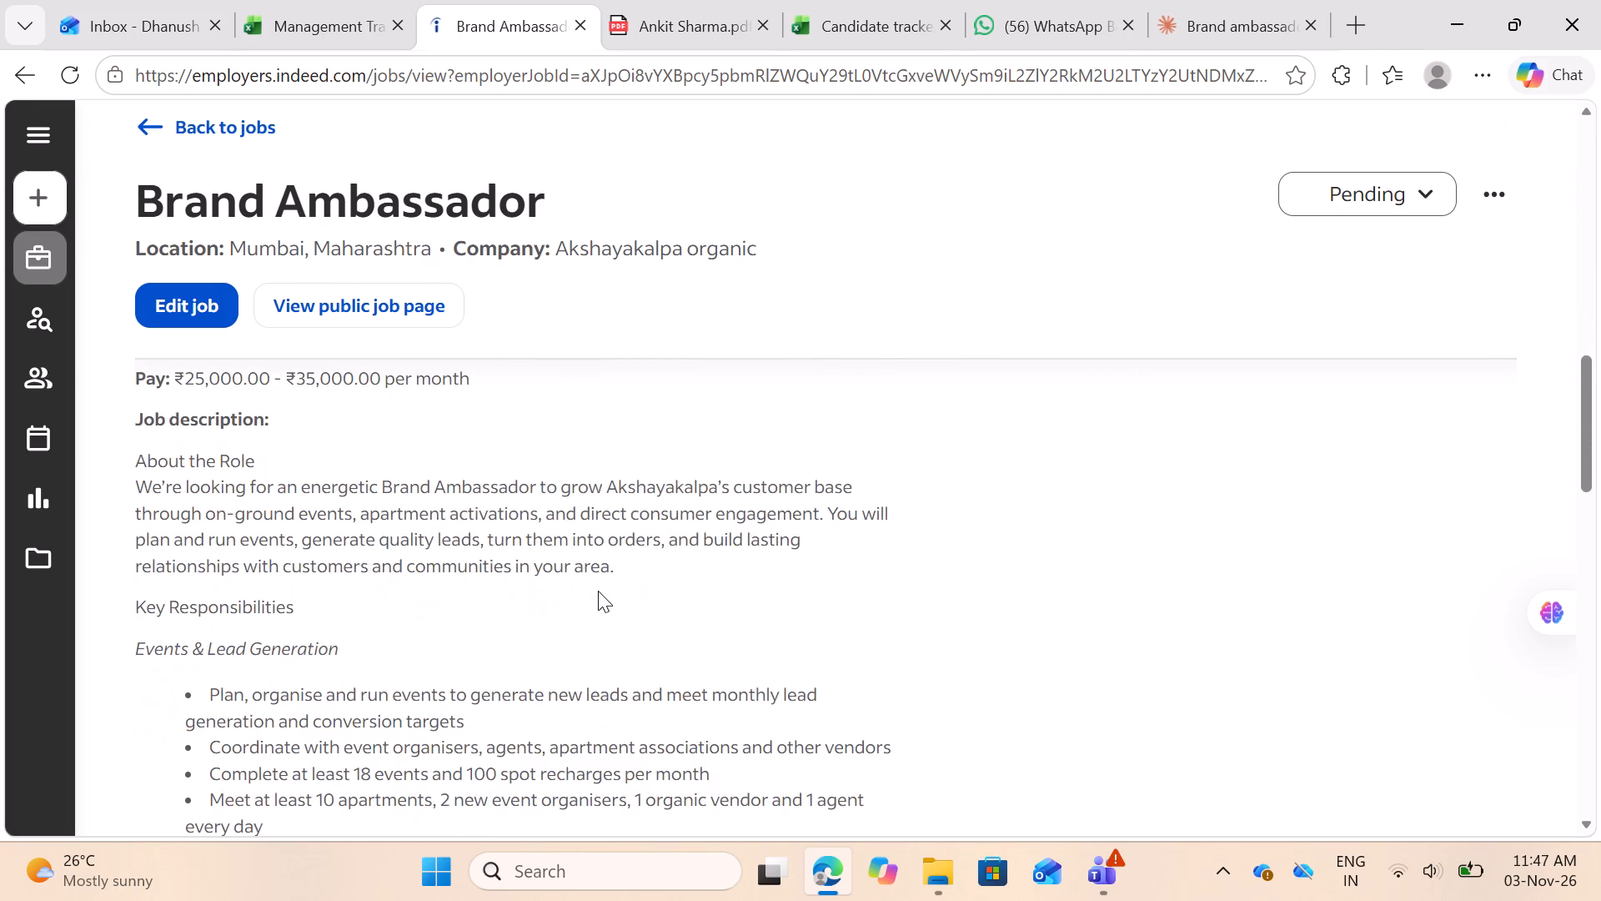
{"action": "scroll", "coordinate": [598, 591], "scroll_direction": "down", "scroll_amount": 10}
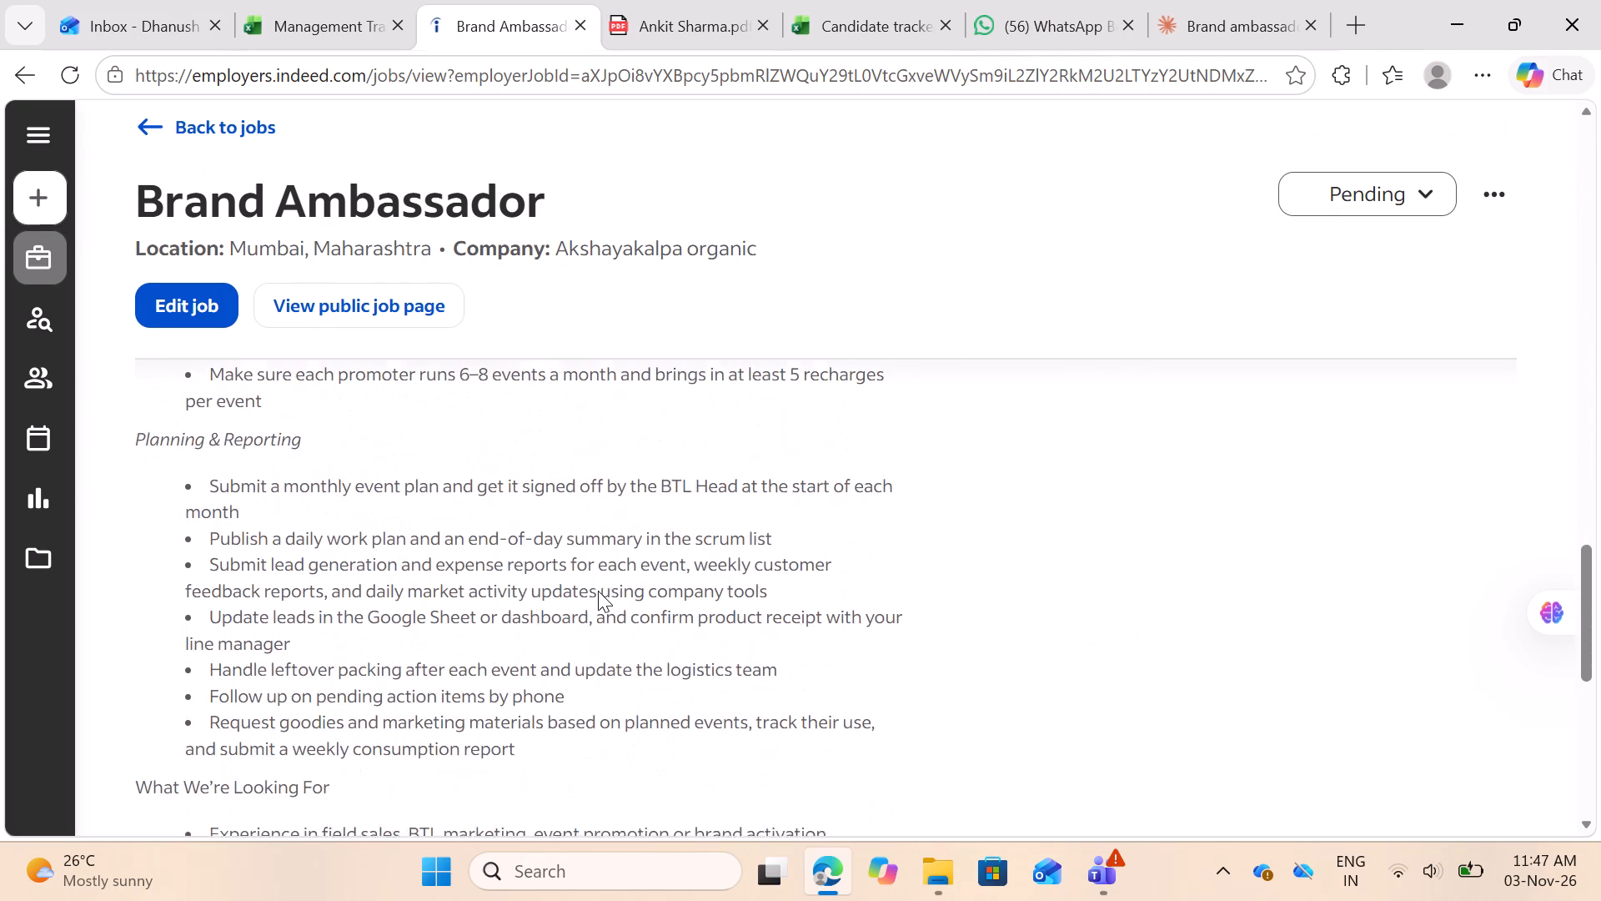
{"action": "scroll", "coordinate": [598, 591], "scroll_direction": "down", "scroll_amount": 4}
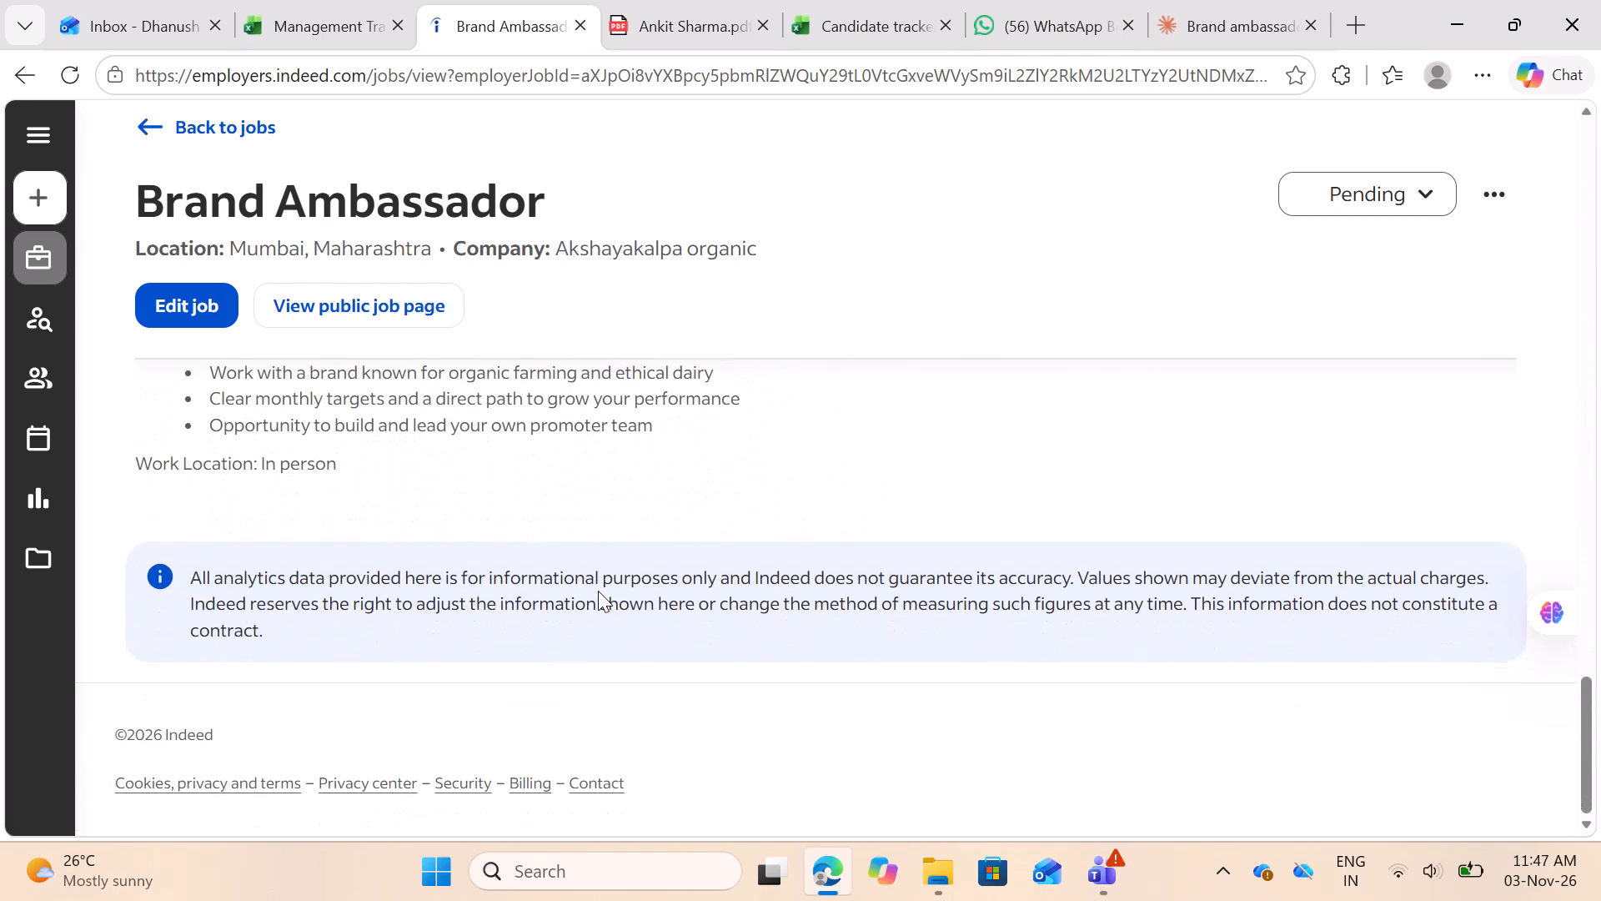
{"action": "scroll", "coordinate": [598, 591], "scroll_direction": "down", "scroll_amount": 5}
{"action": "scroll", "coordinate": [411, 711], "scroll_direction": "down", "scroll_amount": 8}
{"action": "scroll", "coordinate": [710, 627], "scroll_direction": "up", "scroll_amount": 20}
{"action": "scroll", "coordinate": [710, 627], "scroll_direction": "up", "scroll_amount": 10}
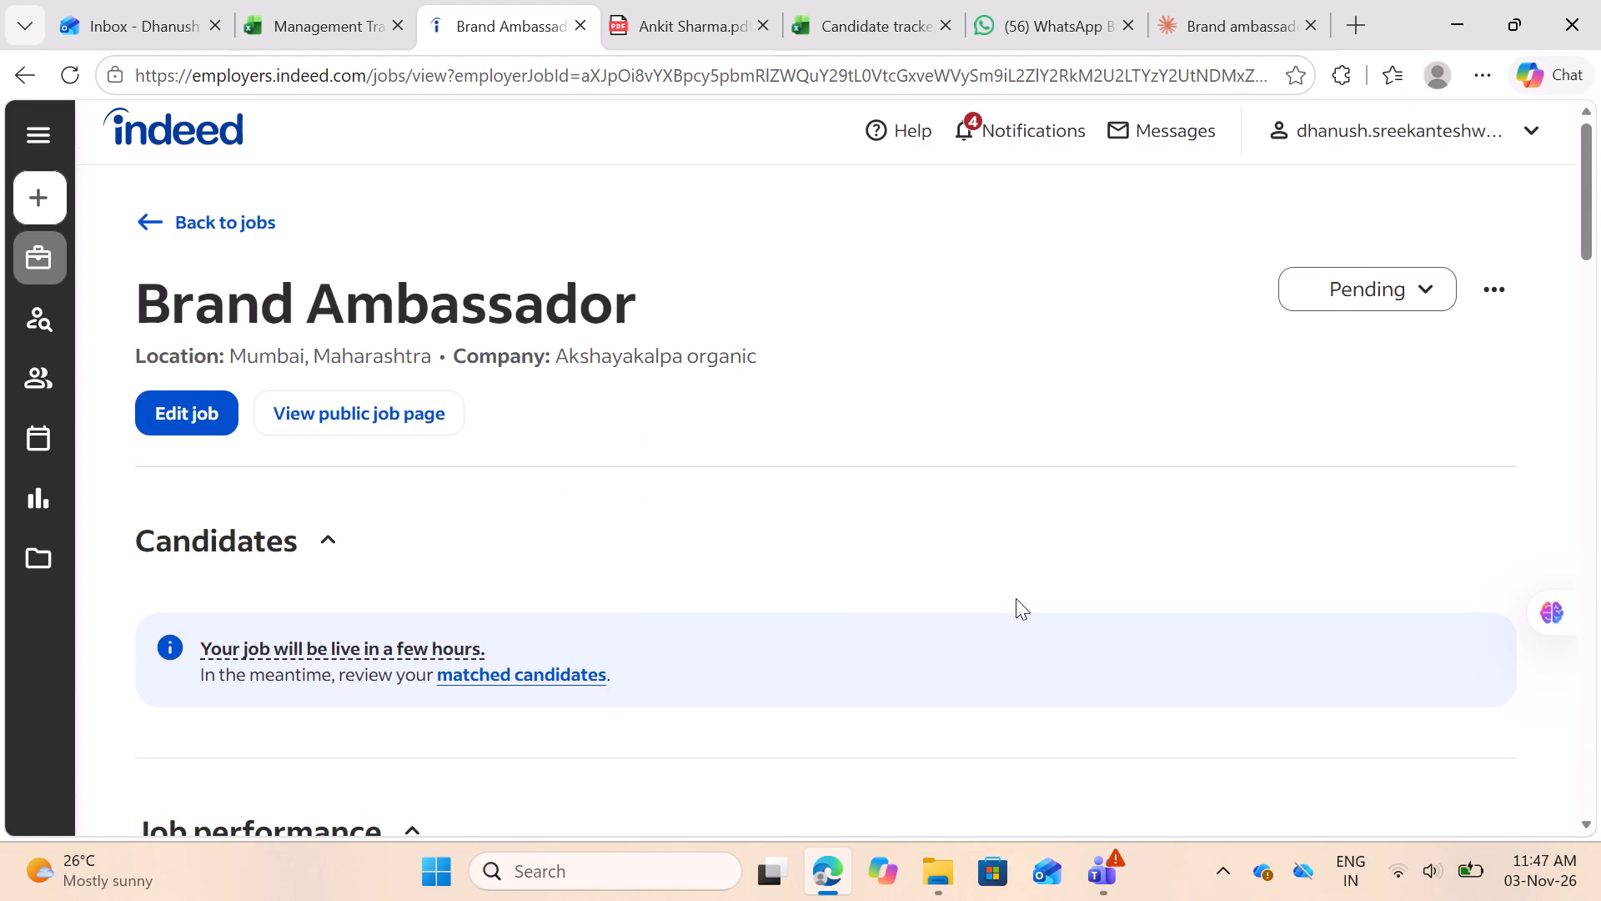
{"action": "scroll", "coordinate": [1016, 598], "scroll_direction": "up", "scroll_amount": 5}
Check the status control and additional management options for the Brand Ambassador job without changing any of them.
{"action": "left_click", "coordinate": [1433, 293]}
{"action": "left_click", "coordinate": [1429, 294]}
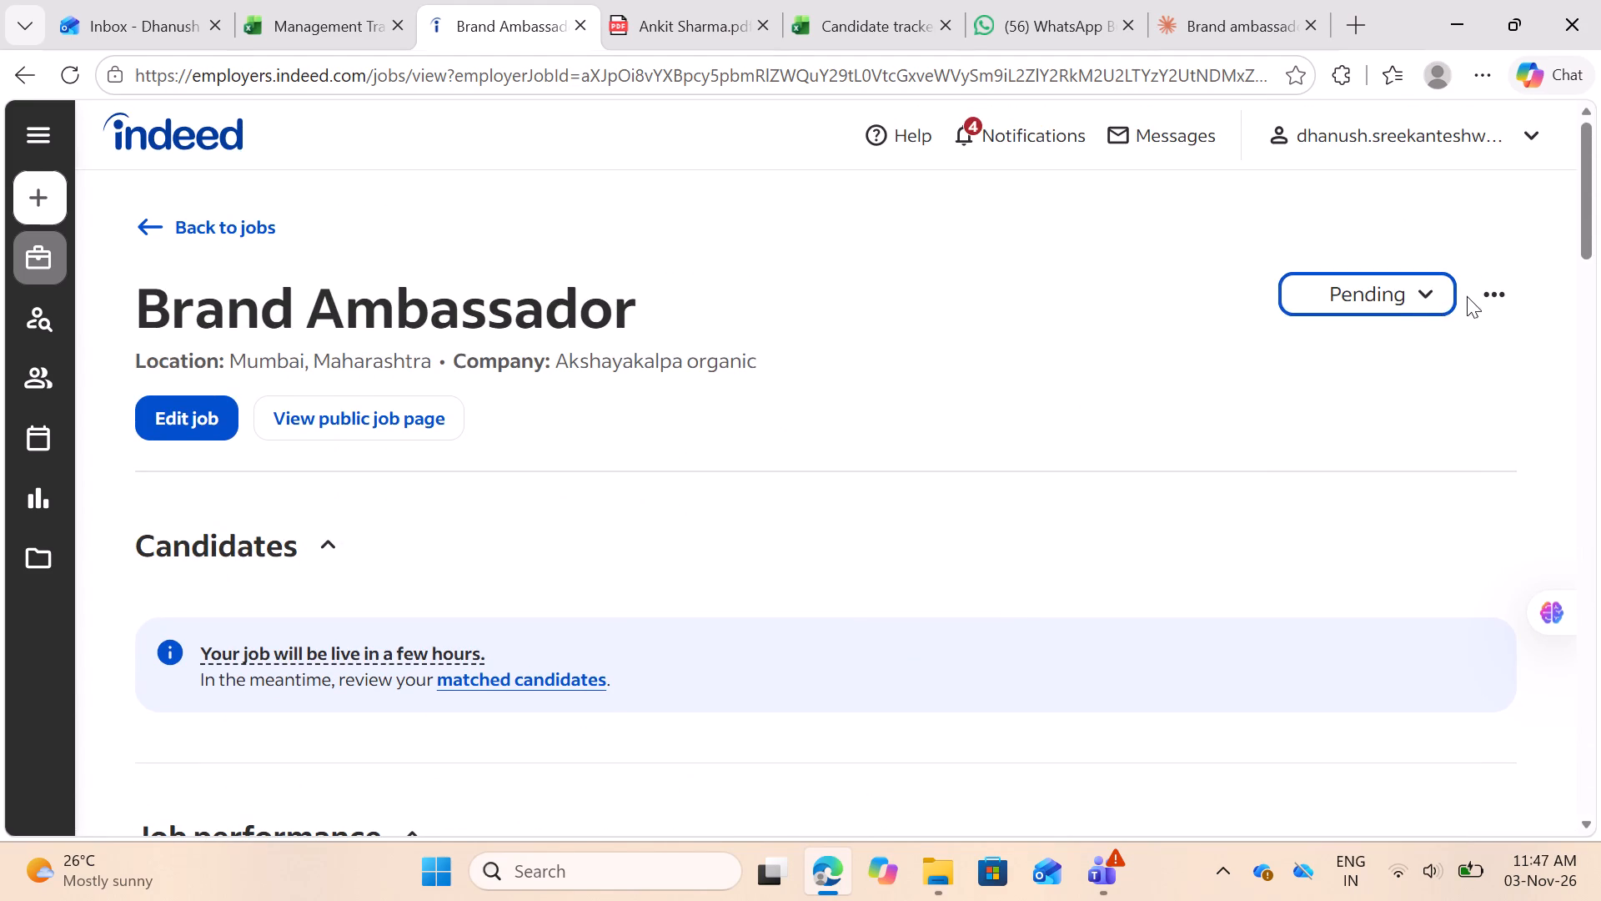
{"action": "left_click", "coordinate": [1467, 296]}
{"action": "left_click", "coordinate": [1483, 289]}
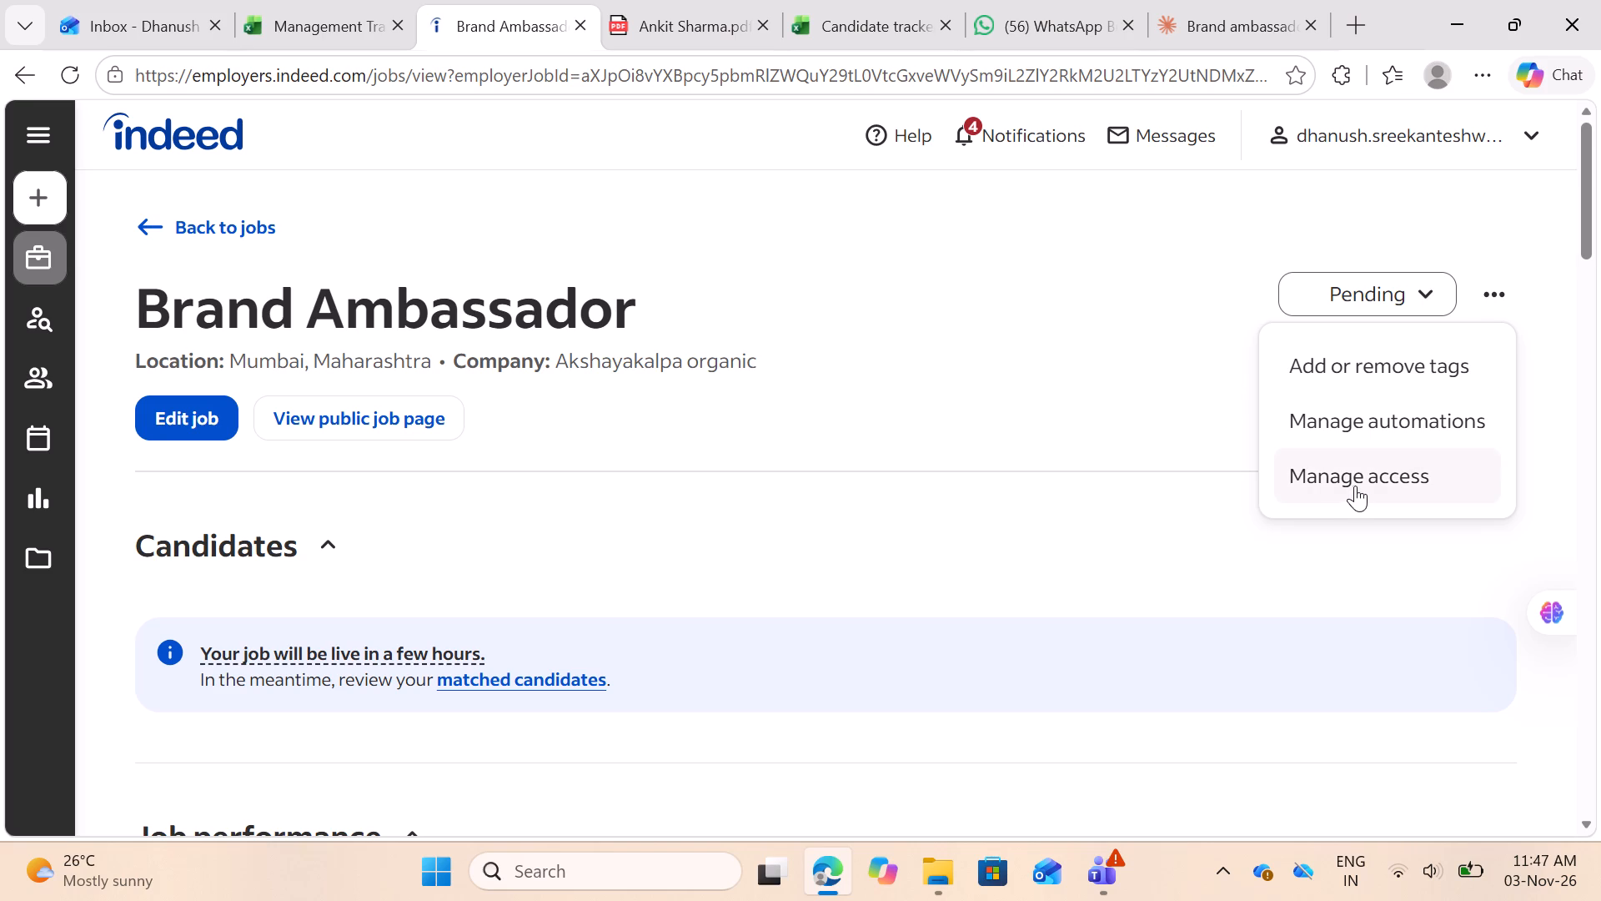
{"action": "left_click", "coordinate": [1183, 312]}
{"action": "scroll", "coordinate": [1028, 346], "scroll_direction": "down", "scroll_amount": 3}
{"action": "scroll", "coordinate": [1028, 346], "scroll_direction": "up", "scroll_amount": 9}
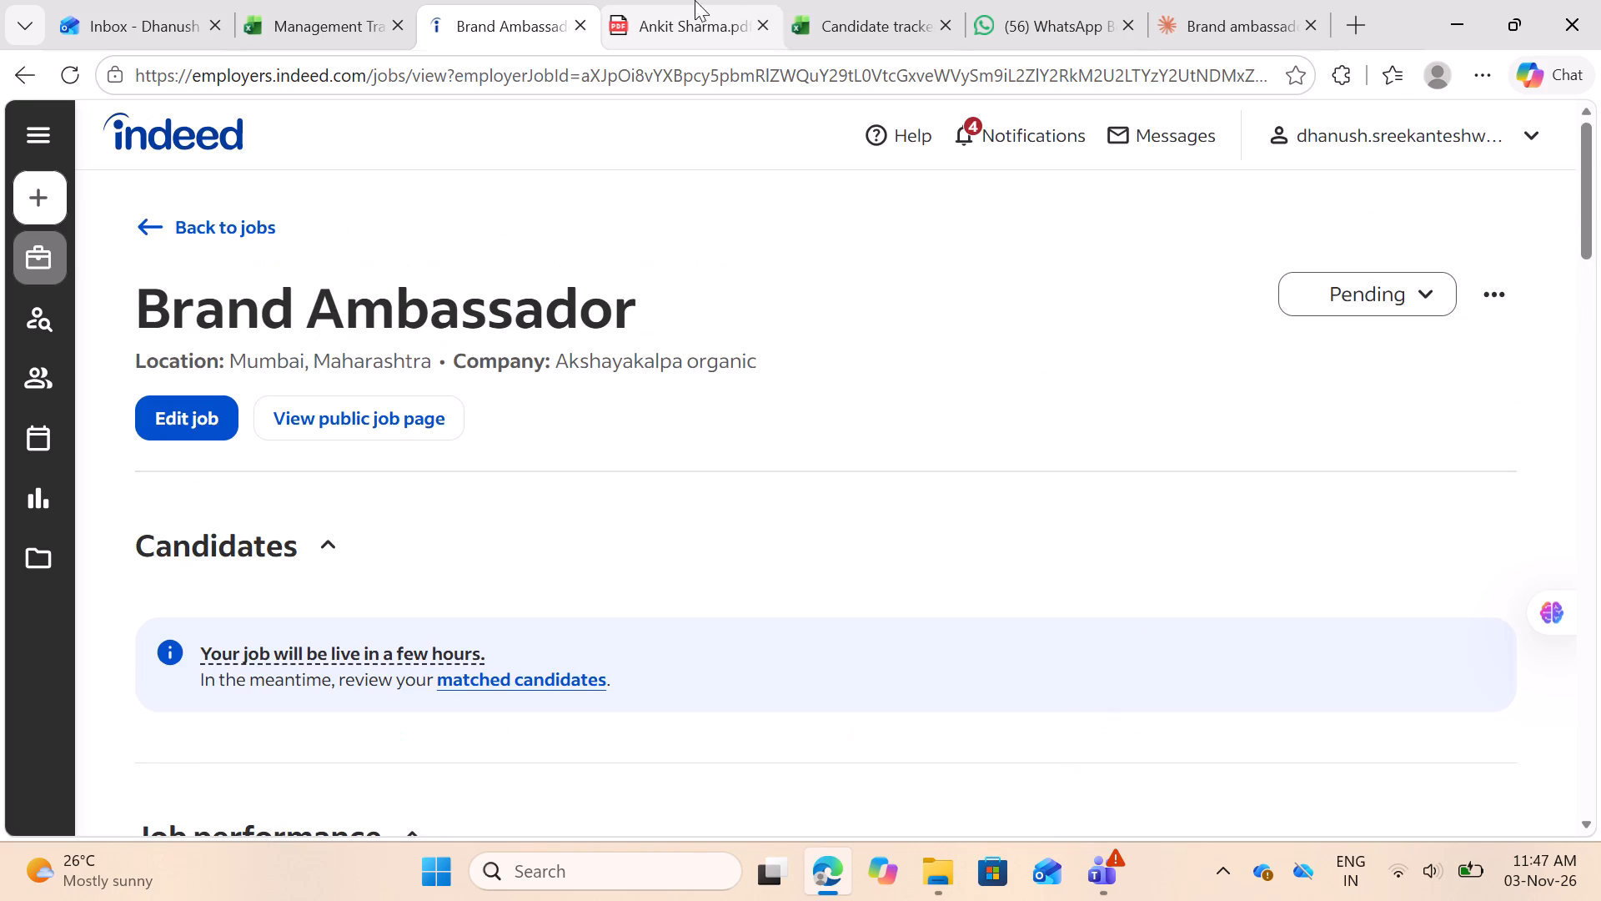
Switch to the Candidate tracker workbook, look over the latest rows of the Lateral Front End sheet, and reload it.
{"action": "left_click", "coordinate": [891, 0]}
{"action": "scroll", "coordinate": [905, 485], "scroll_direction": "down", "scroll_amount": 1}
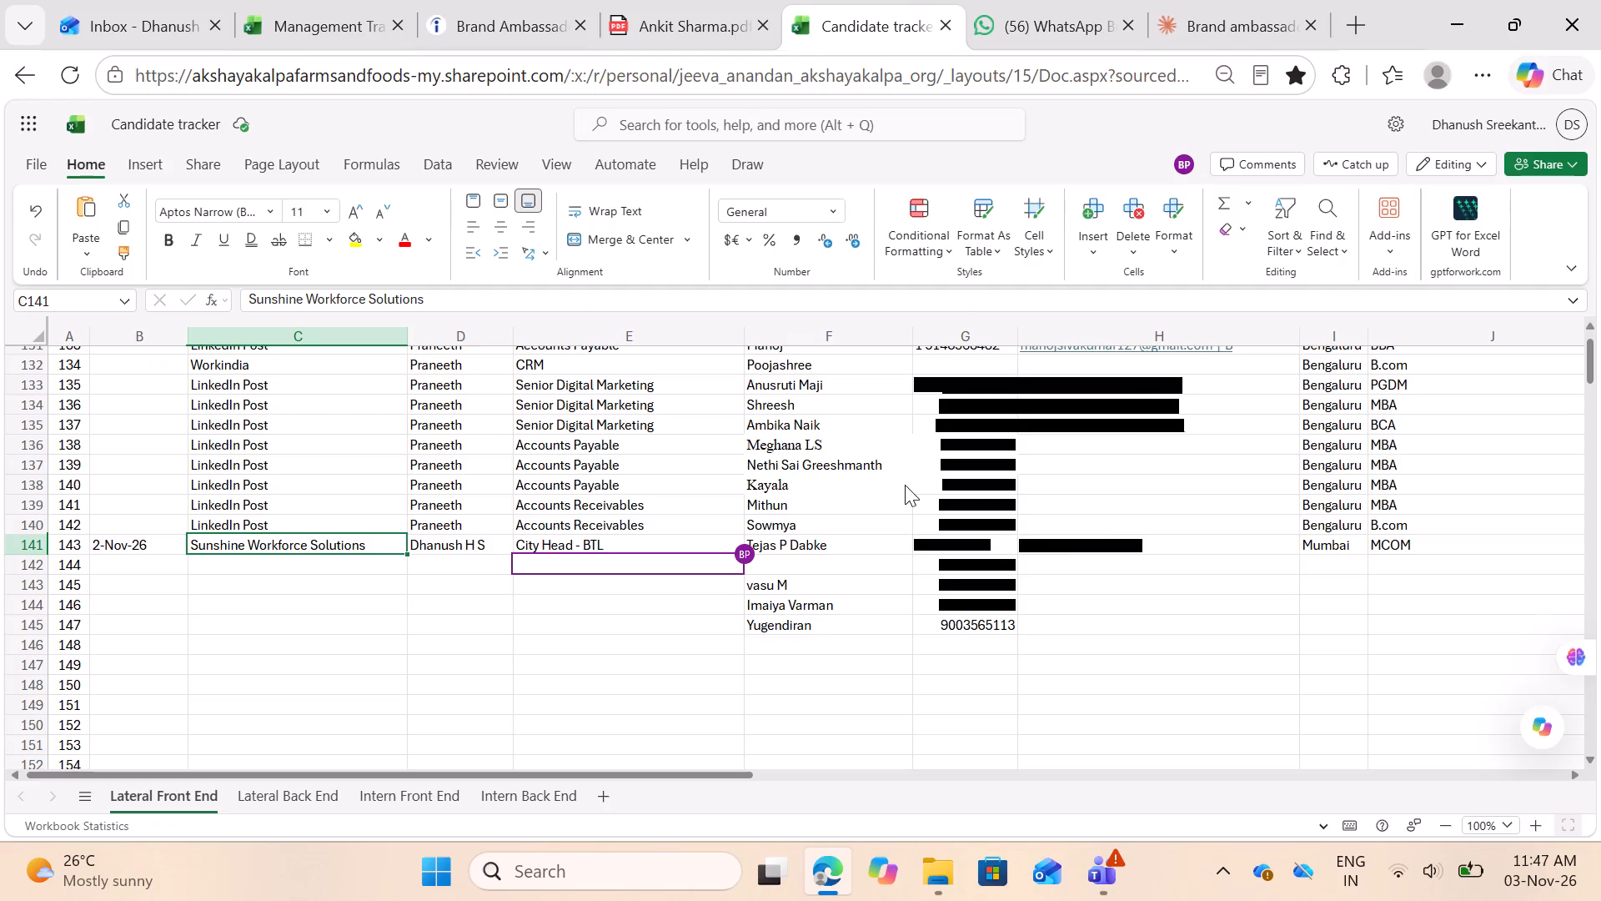
{"action": "scroll", "coordinate": [682, 516], "scroll_direction": "down", "scroll_amount": 2}
{"action": "left_click", "coordinate": [68, 74]}
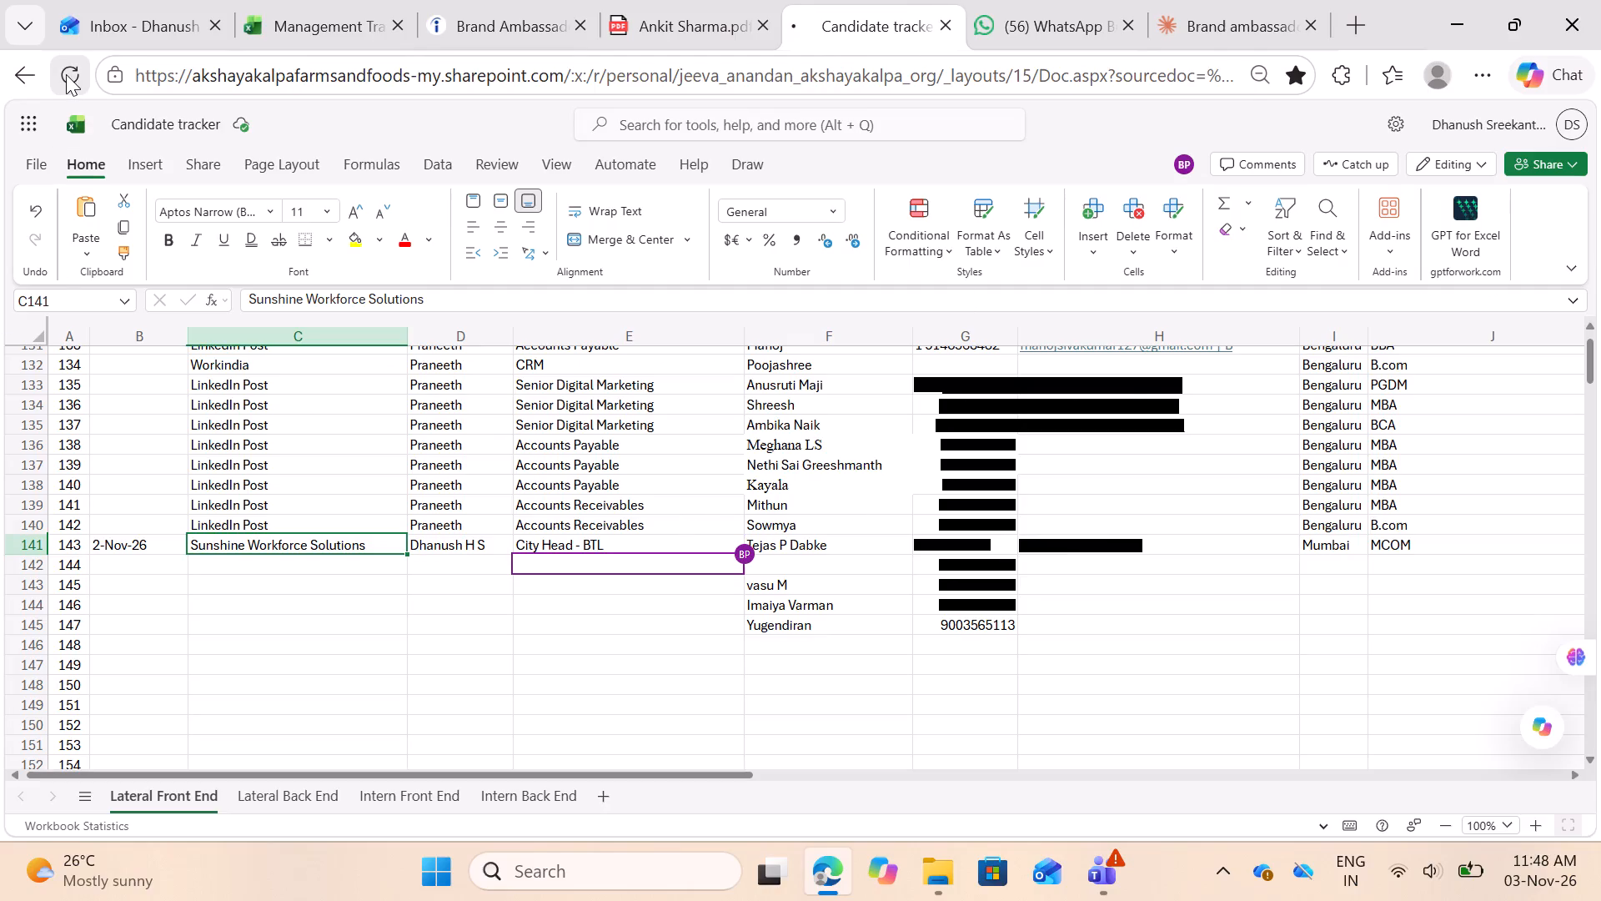